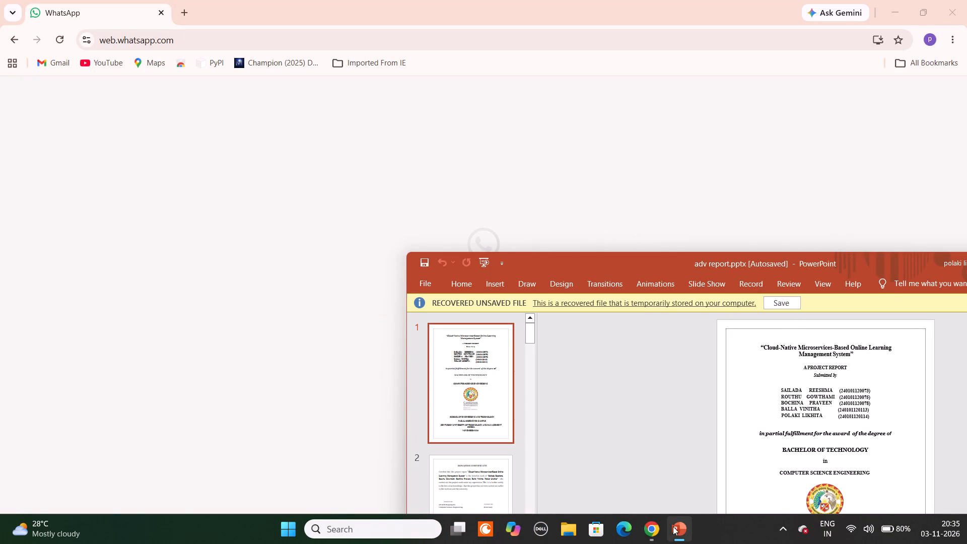
Bring the adv report presentation window in PowerPoint fully into view and maximize it.
click(691, 463)
drag(805, 252, 734, 150)
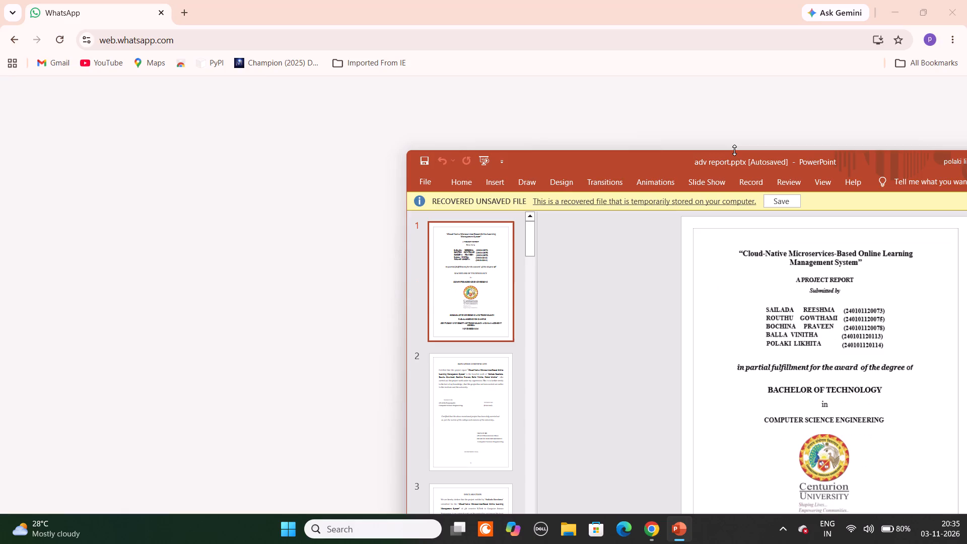
drag(734, 150, 737, 161)
drag(660, 354, 636, 348)
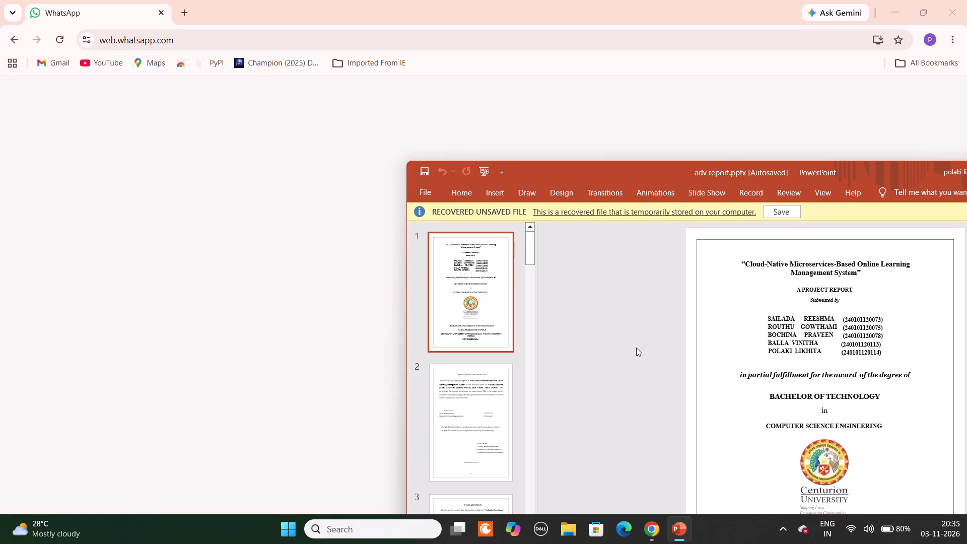
drag(636, 348, 624, 347)
drag(567, 165, 448, 135)
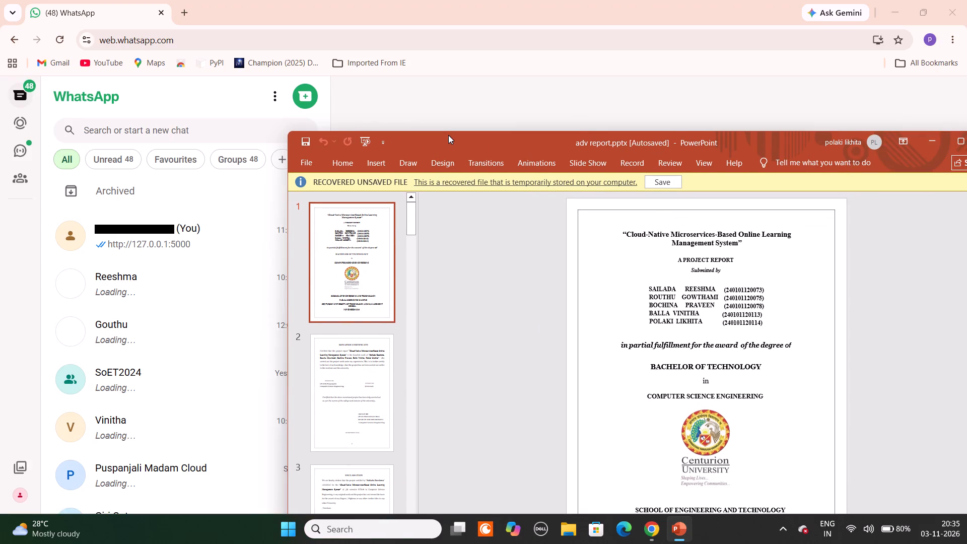
drag(448, 135, 366, 114)
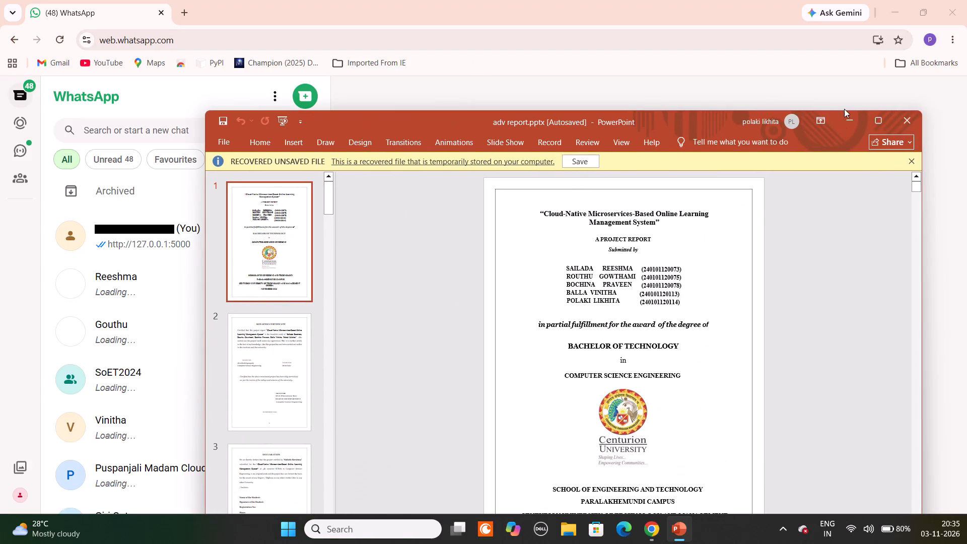
click(869, 119)
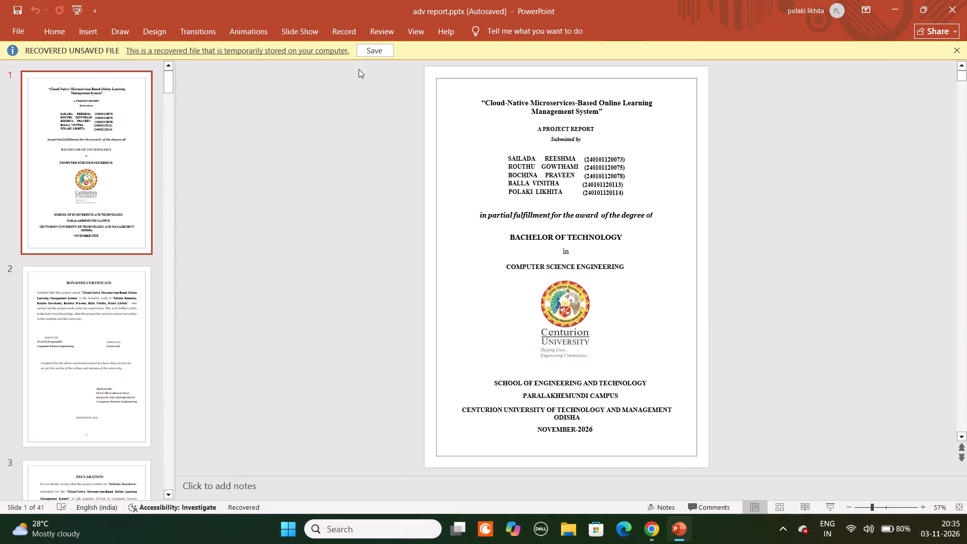
Save the recovered adv report presentation.
click(375, 54)
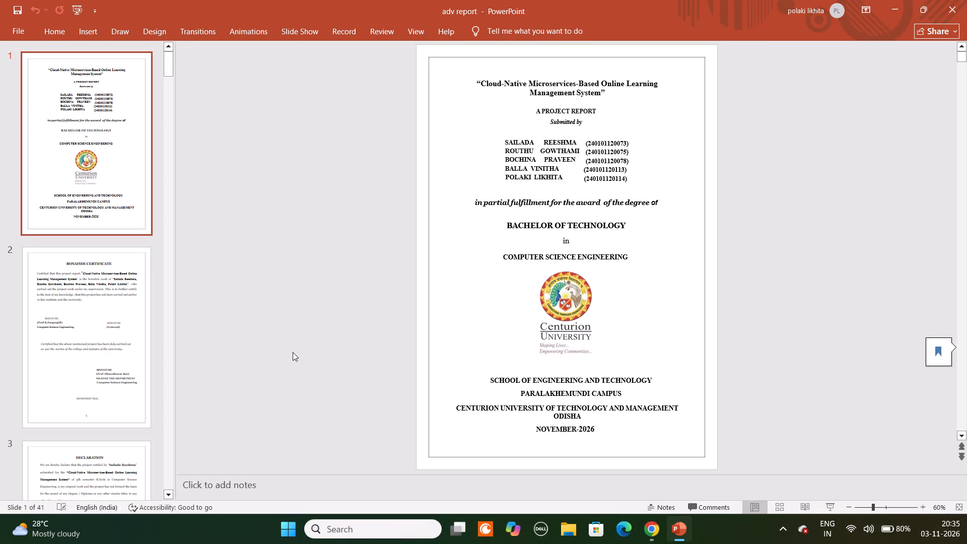
Review the report's slides and page numbers from the title page through the screenshot gallery in the Results and Testings chapter.
key(Down)
key(Down)
key(Down)
key(Down)
key(Down)
key(Down)
key(Down)
key(Down)
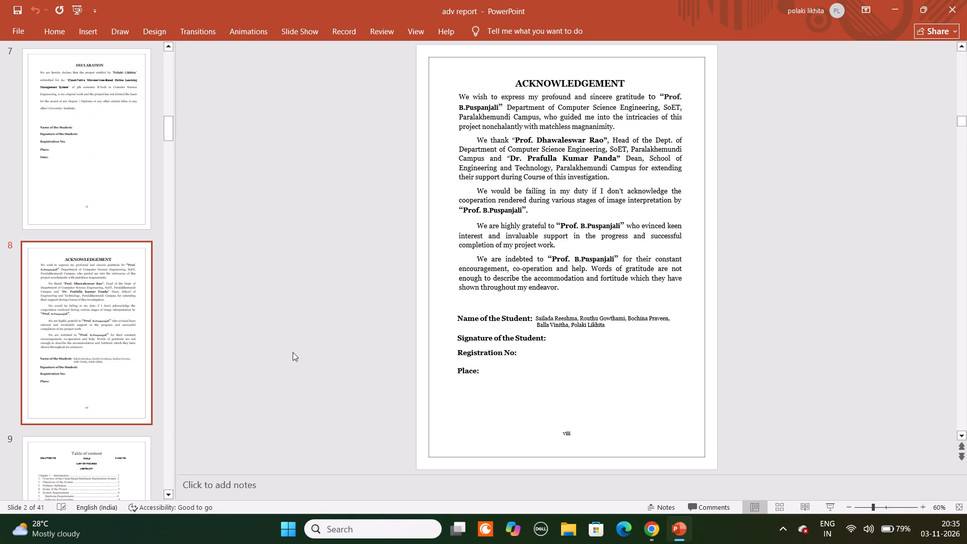
key(Down)
key(Down)
key(Down)
key(Down)
key(Down)
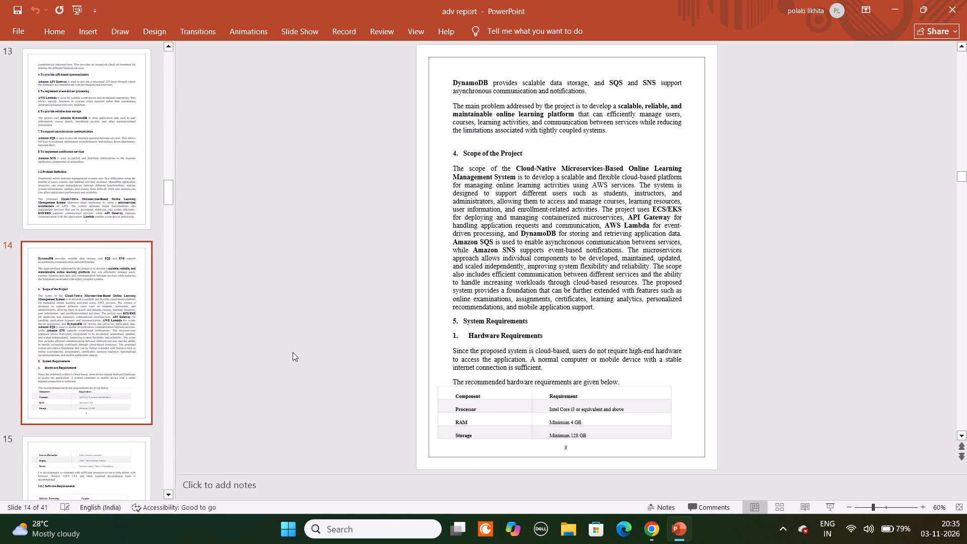
key(Down)
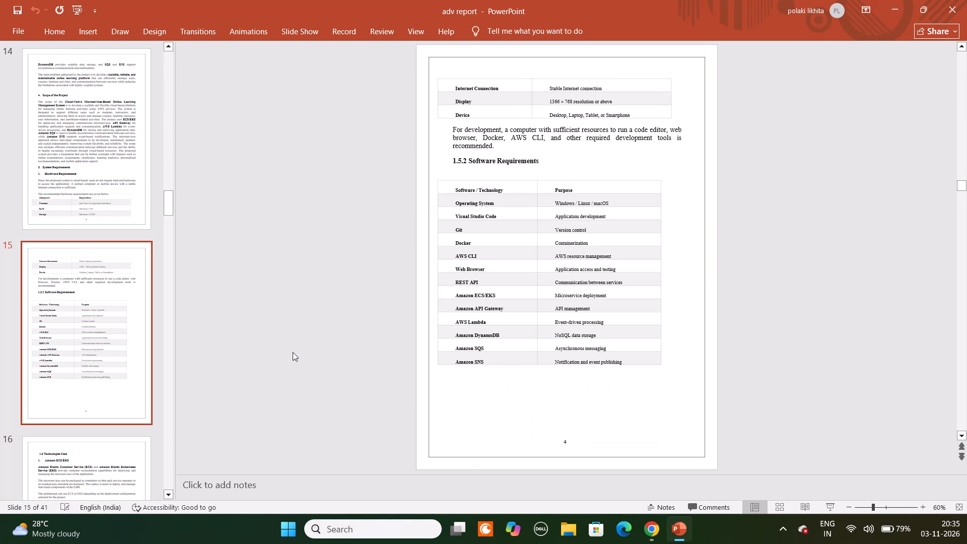
key(Down)
key(Down)
key(Down)
key(Down)
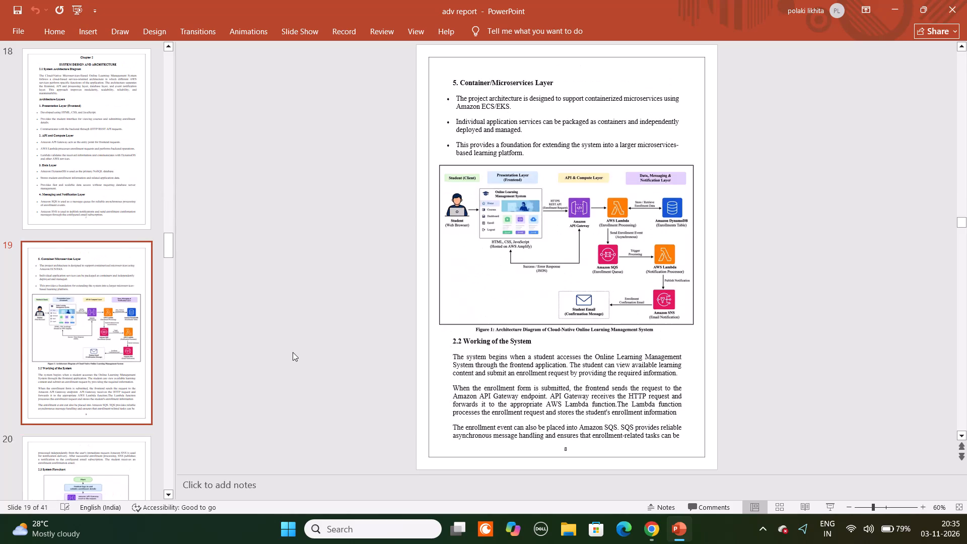
key(Down)
key(Down)
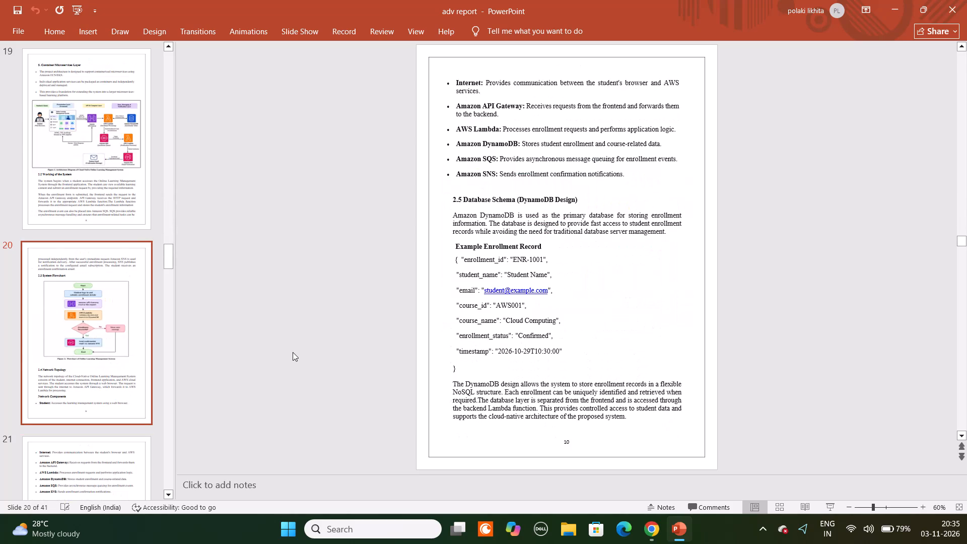
key(Down)
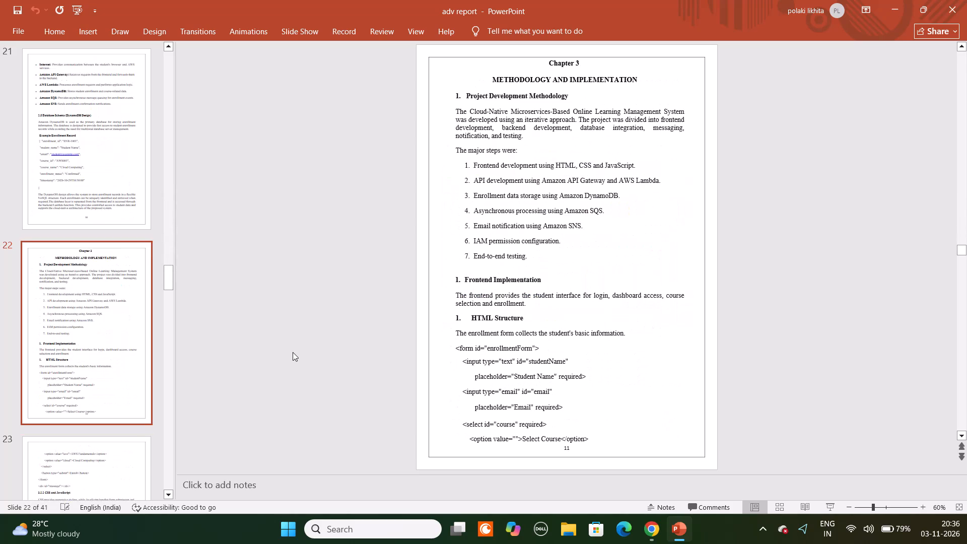
key(Down)
key(Down)
key(Down)
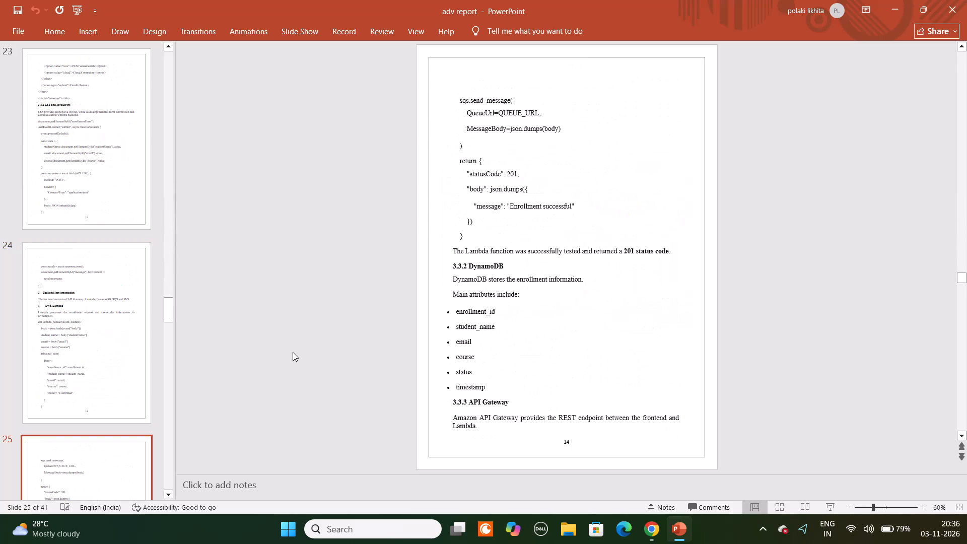
key(Down)
key(Down)
key(Down)
key(Up)
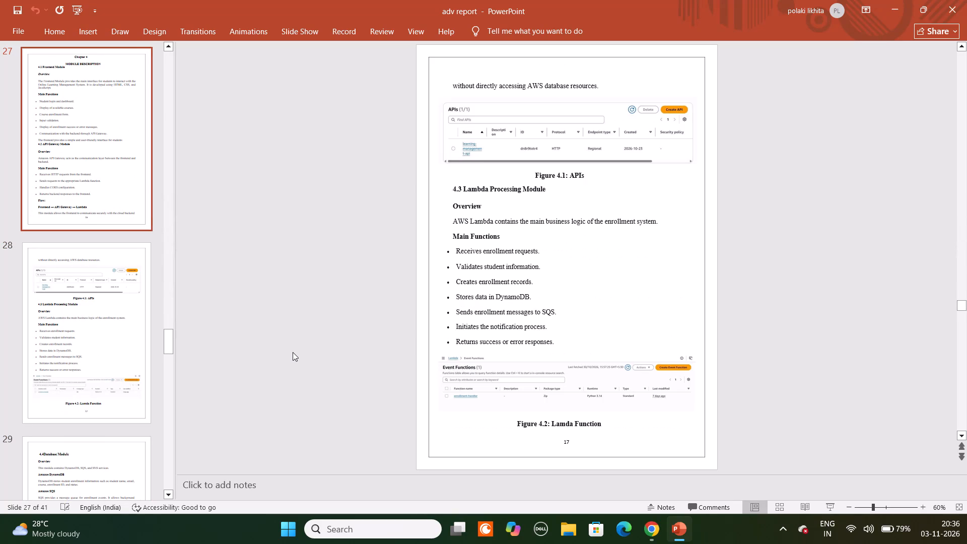
key(Down)
key(Down)
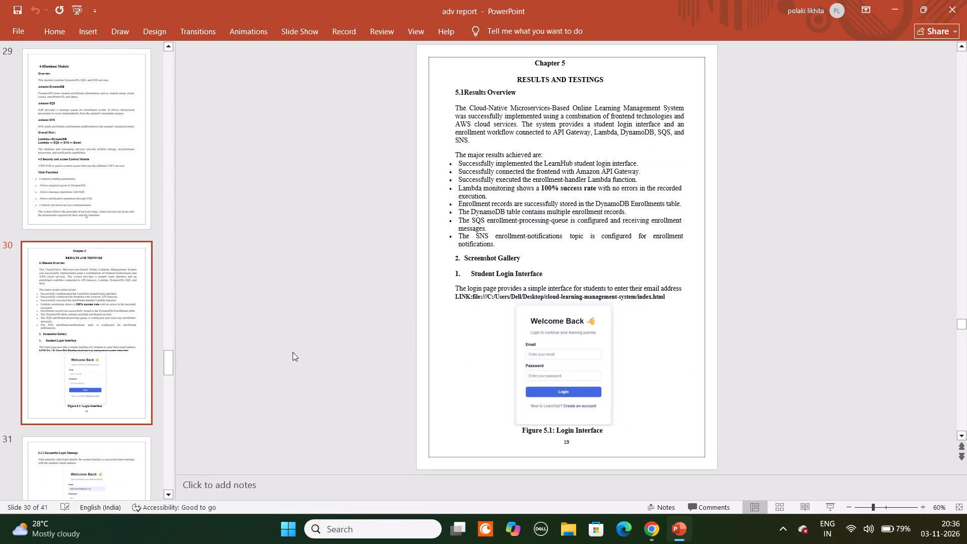
key(Down)
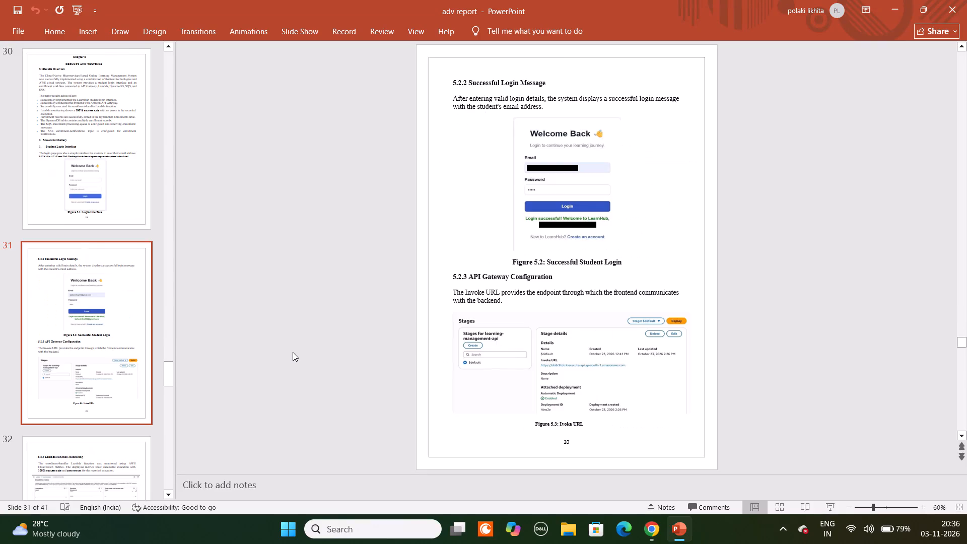
key(Down)
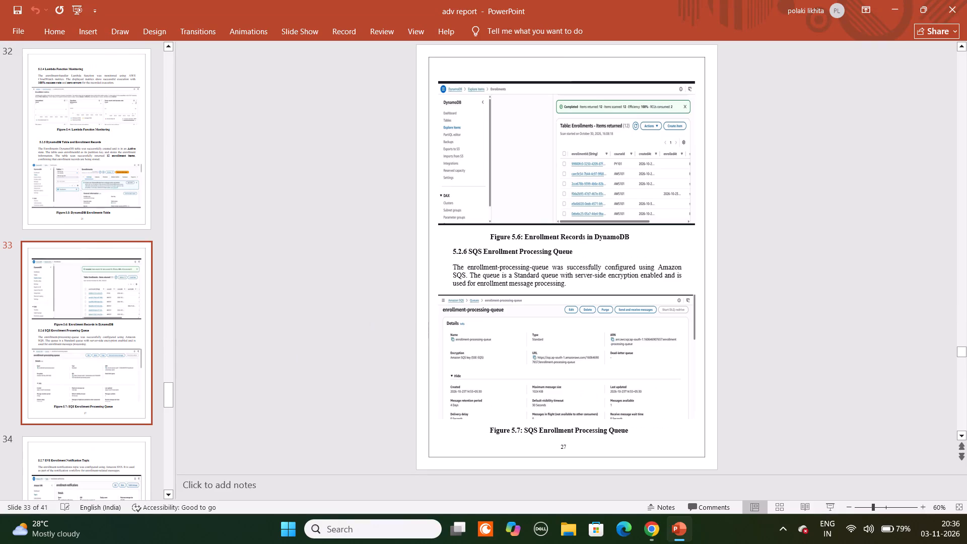
Change the page number on slide 33, the SQS Enrollment Processing Queue page, to 22.
click(564, 446)
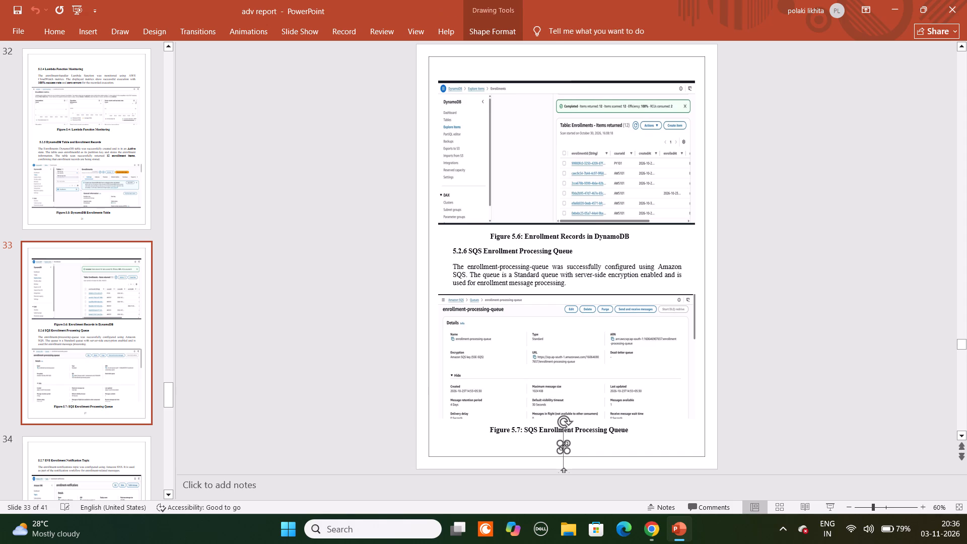
key(BackSpace)
key(2)
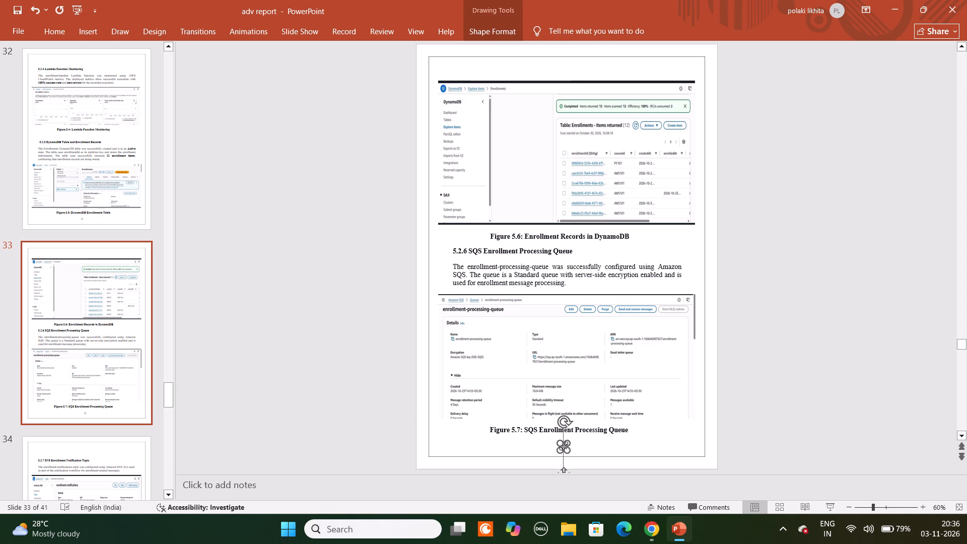
click(384, 391)
key(Up)
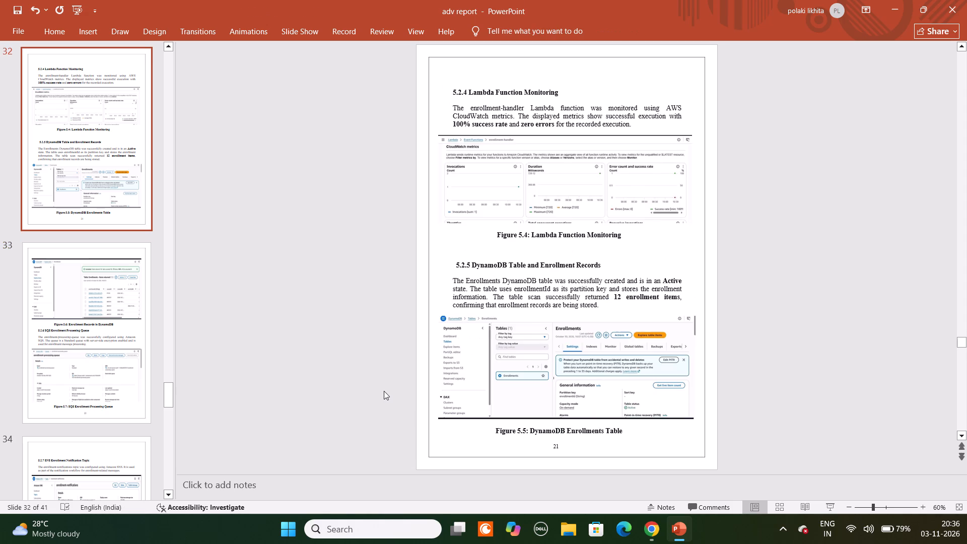
key(Down)
Change the page number on slide 34, the SNS Enrollment Notification Topic page, to 23.
key(Down)
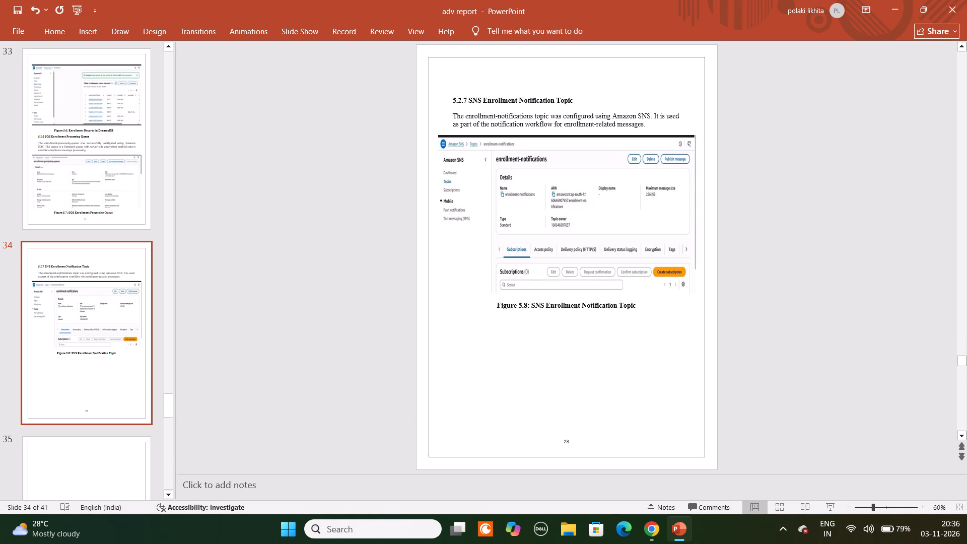
click(566, 441)
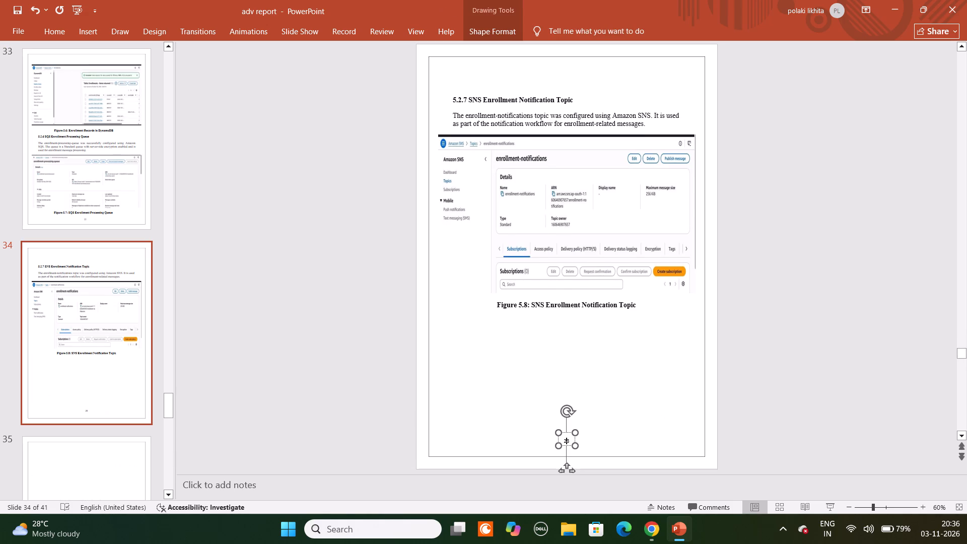
key(BackSpace)
key(3)
click(392, 388)
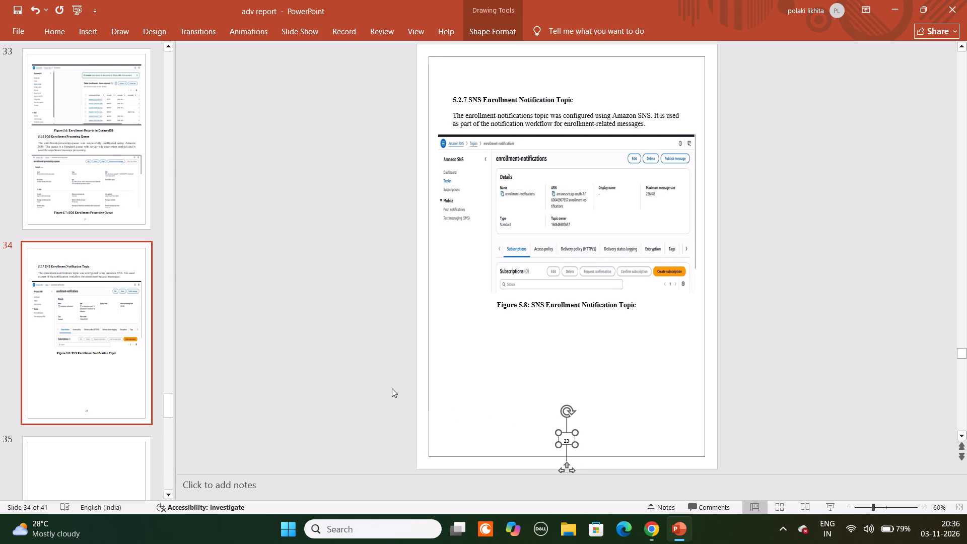
key(Up)
key(Down)
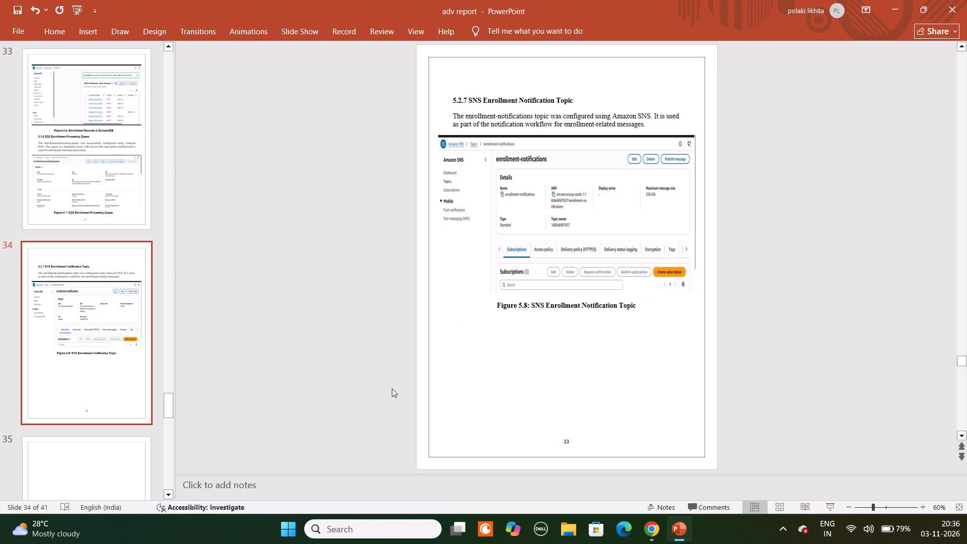
Delete the CHAPTER-6 divider slide that follows the SNS Enrollment Notification Topic page.
key(Down)
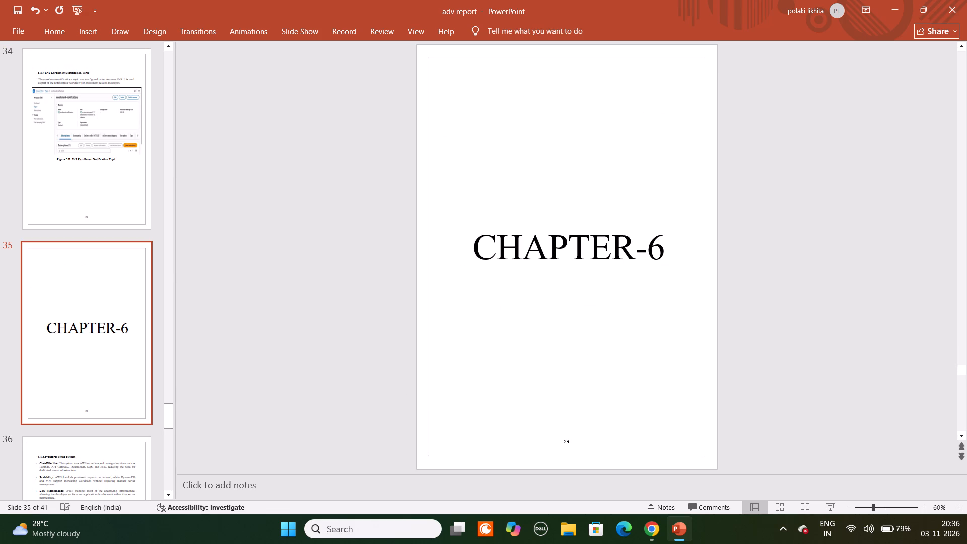
right_click(107, 379)
click(140, 166)
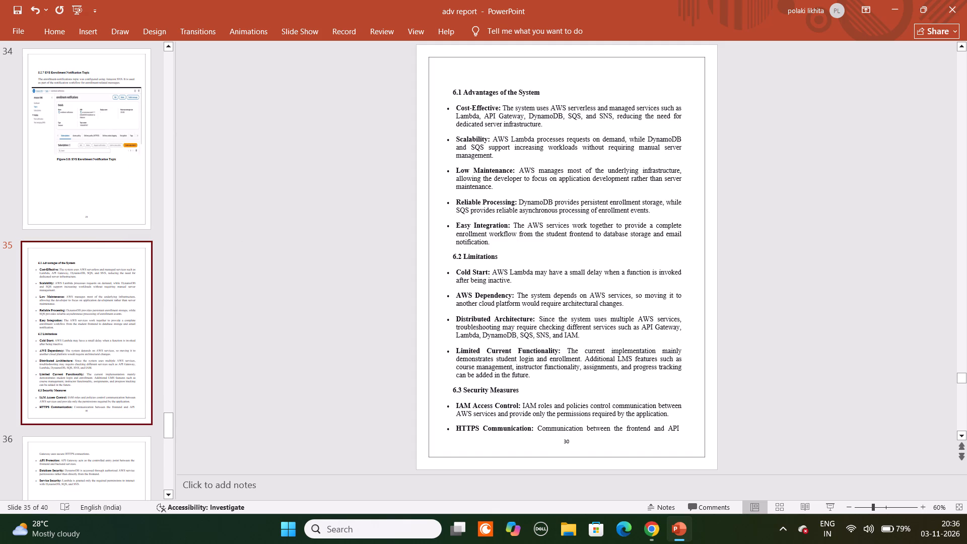
Change the page number on slide 35, the Advantages of the System page, to 24.
click(566, 440)
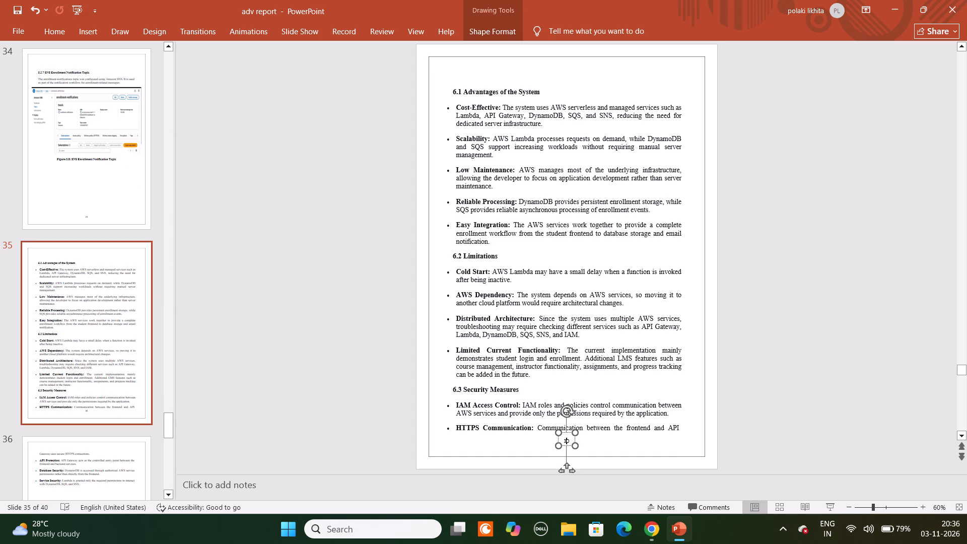
key(BackSpace)
key(BackSpace)
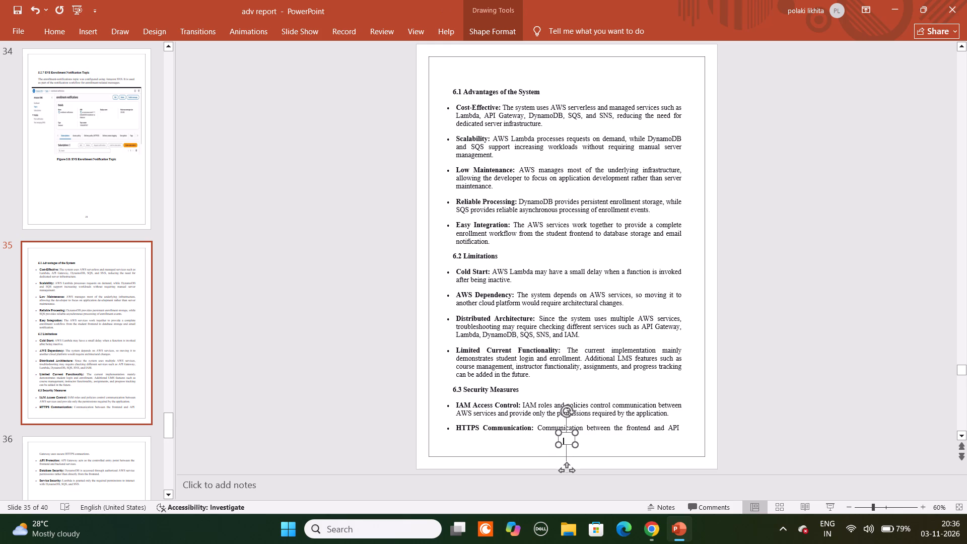
text(24)
click(376, 394)
Change the page number on slide 36, the API Protection and Database Security page, to 25.
key(Down)
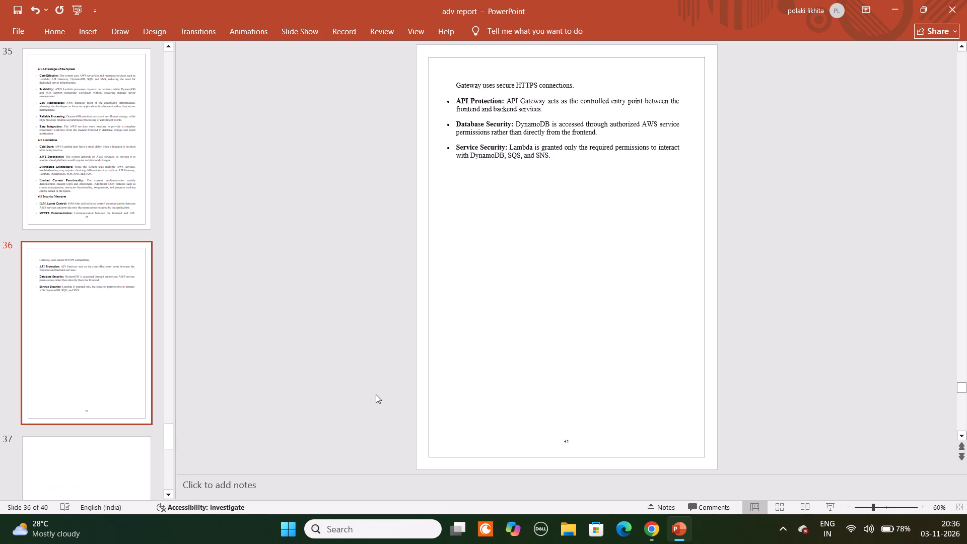
click(565, 441)
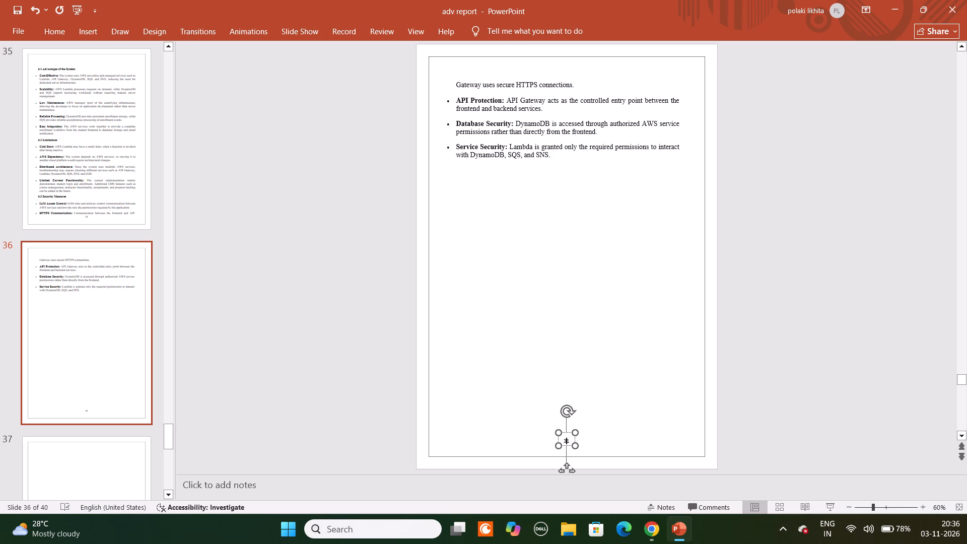
key(BackSpace)
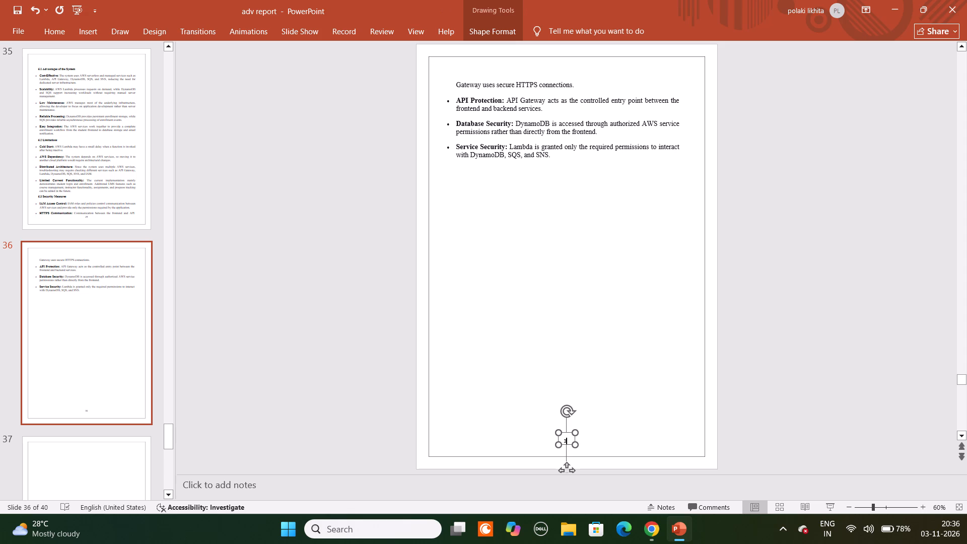
key(BackSpace)
text(25)
click(350, 422)
Cut the CHAPTER-7 divider slide that follows the API Protection and Database Security page.
key(Down)
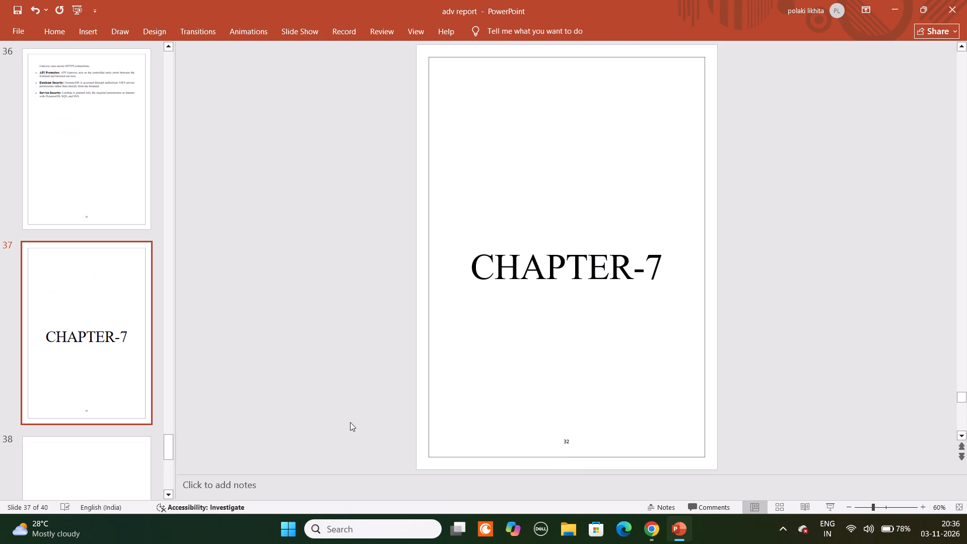
click(121, 368)
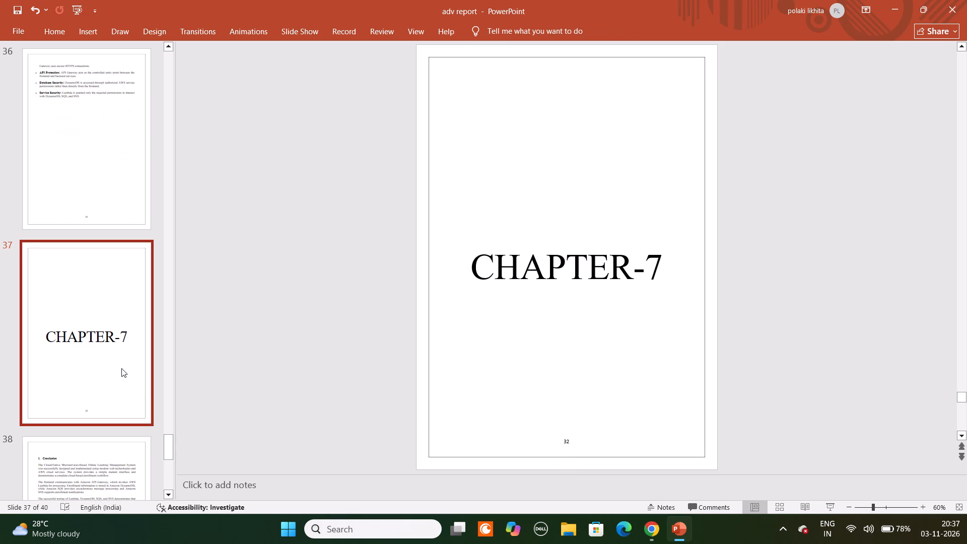
right_click(121, 368)
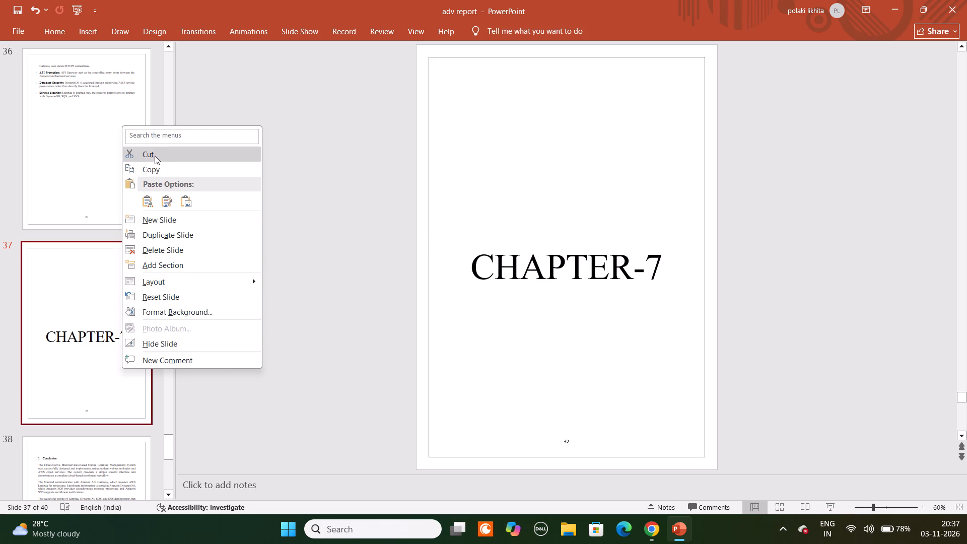
click(155, 156)
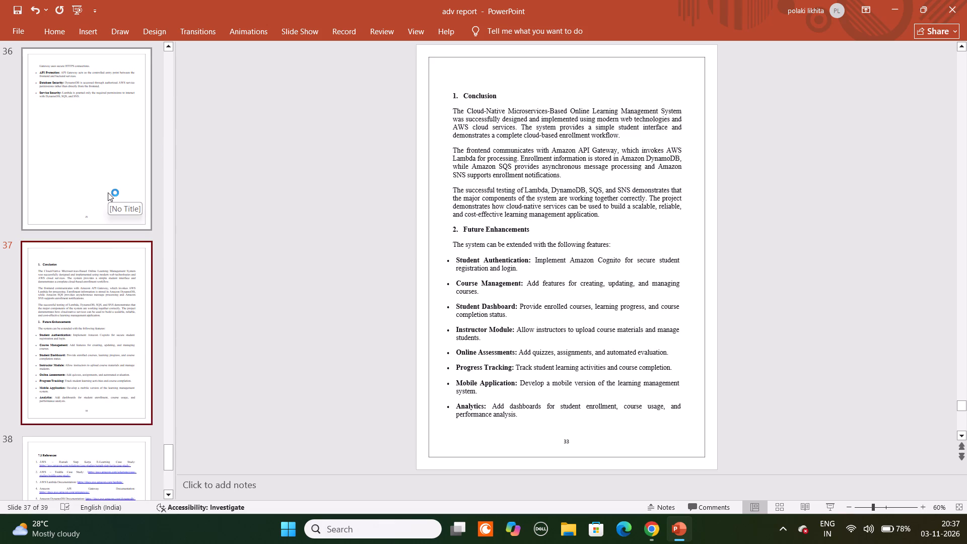
click(108, 192)
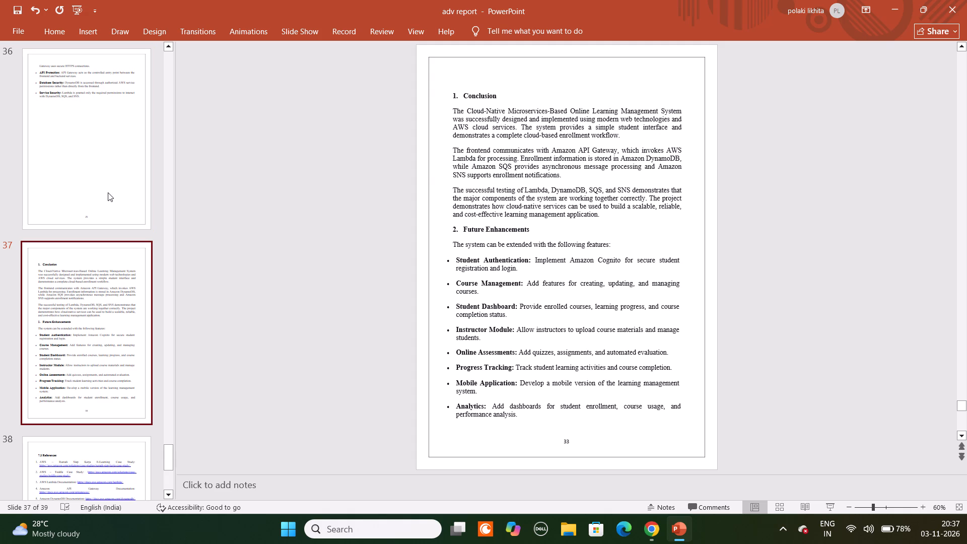
Change the page number on slide 37, the Conclusion and Future Enhancements page, to 26.
click(565, 442)
key(Right)
key(BackSpace)
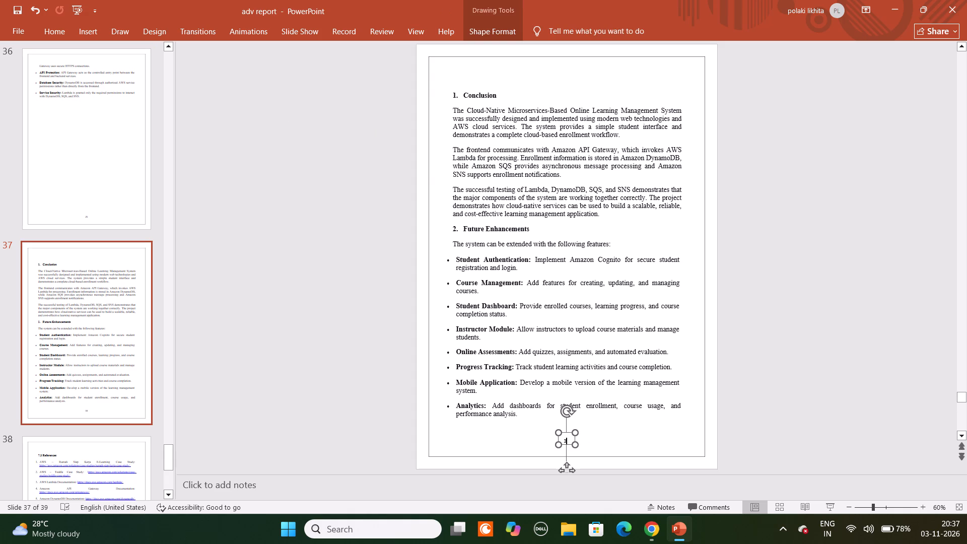
key(BackSpace)
key(2)
key(6)
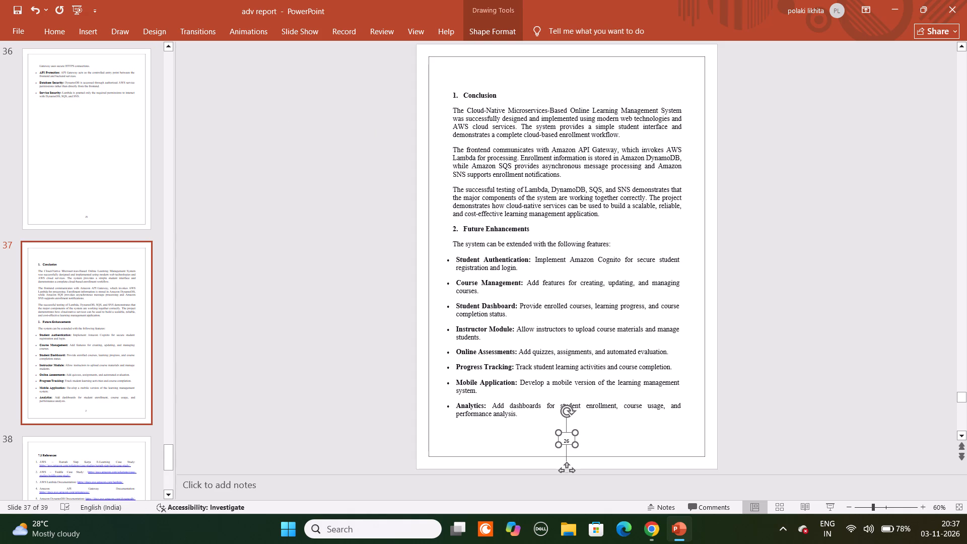
click(0, 299)
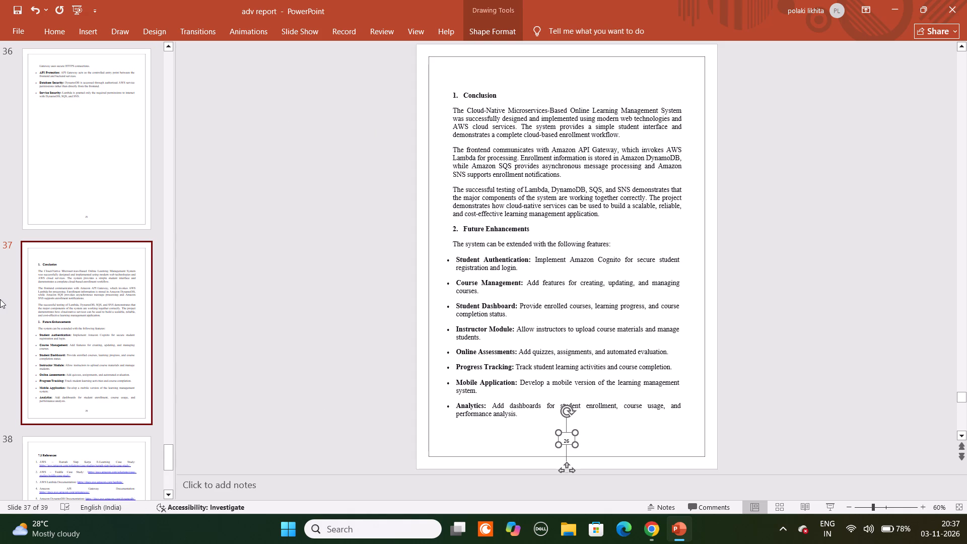
key(Down)
key(Up)
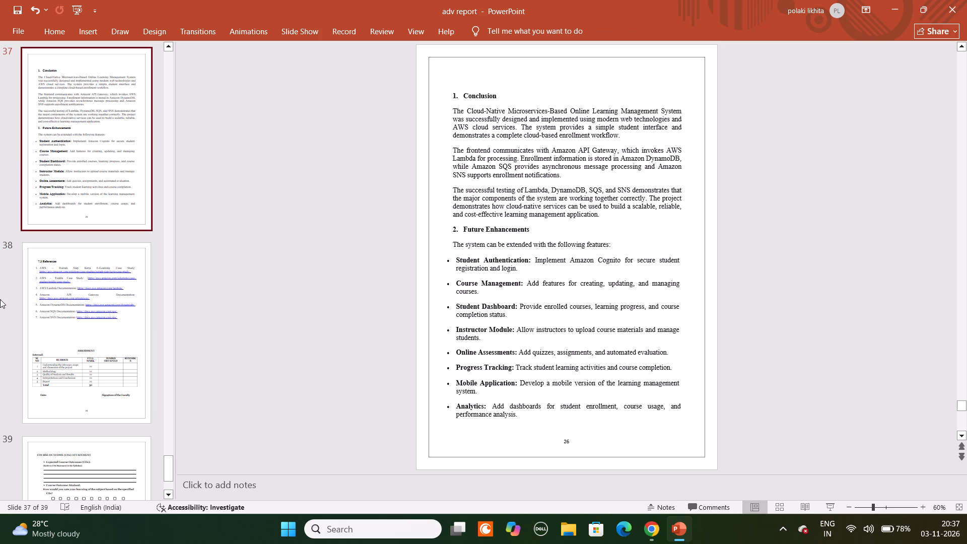
Change the page number on slide 38, the References and Assessment page, to 27.
key(Down)
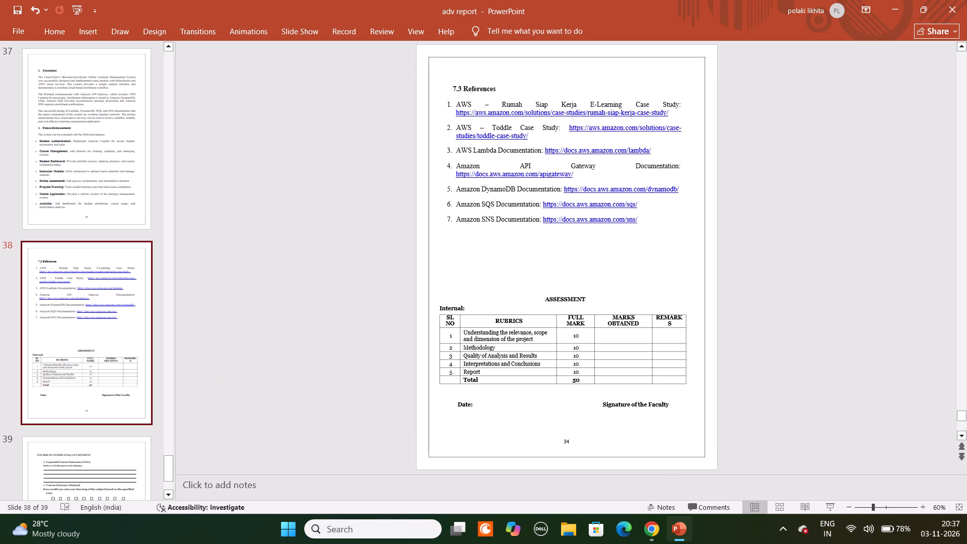
click(566, 444)
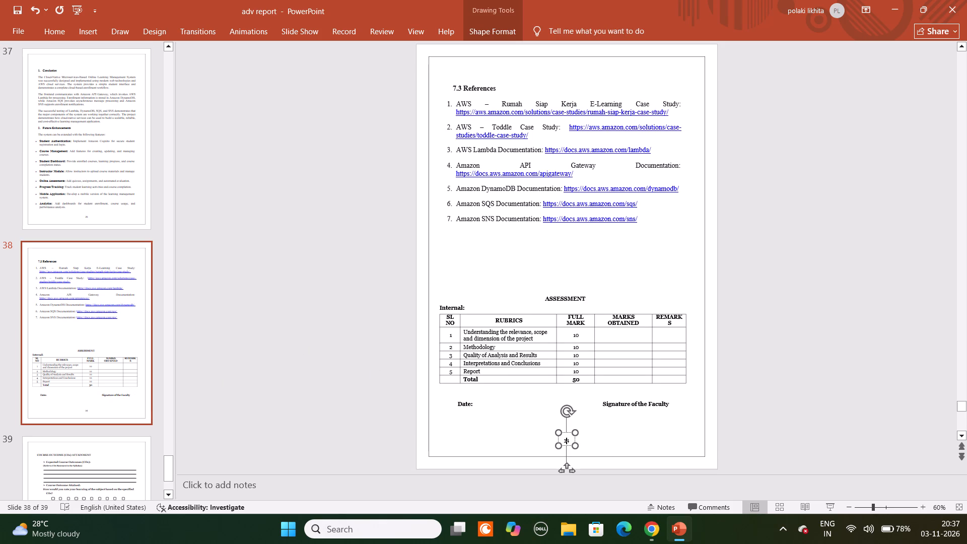
key(BackSpace)
key(BackSpace)
key(2)
key(7)
click(320, 368)
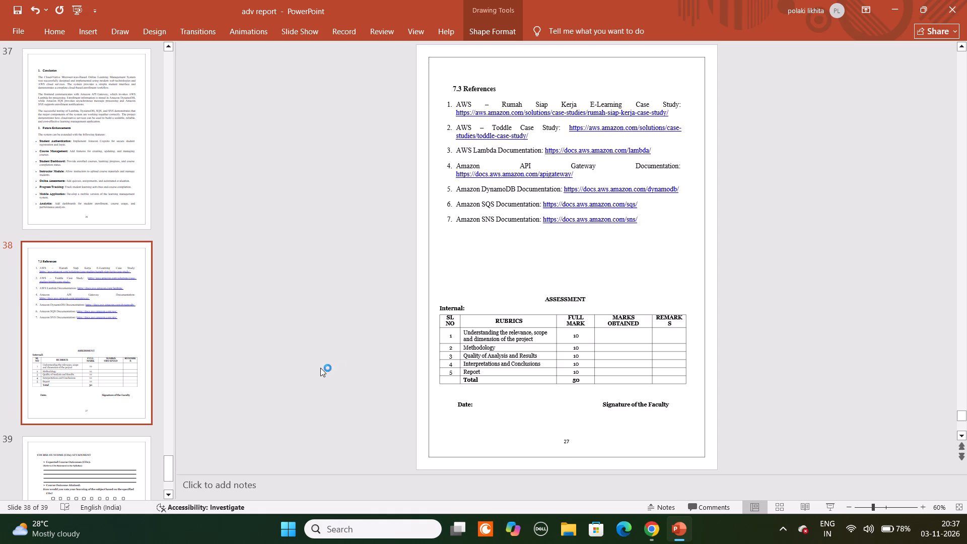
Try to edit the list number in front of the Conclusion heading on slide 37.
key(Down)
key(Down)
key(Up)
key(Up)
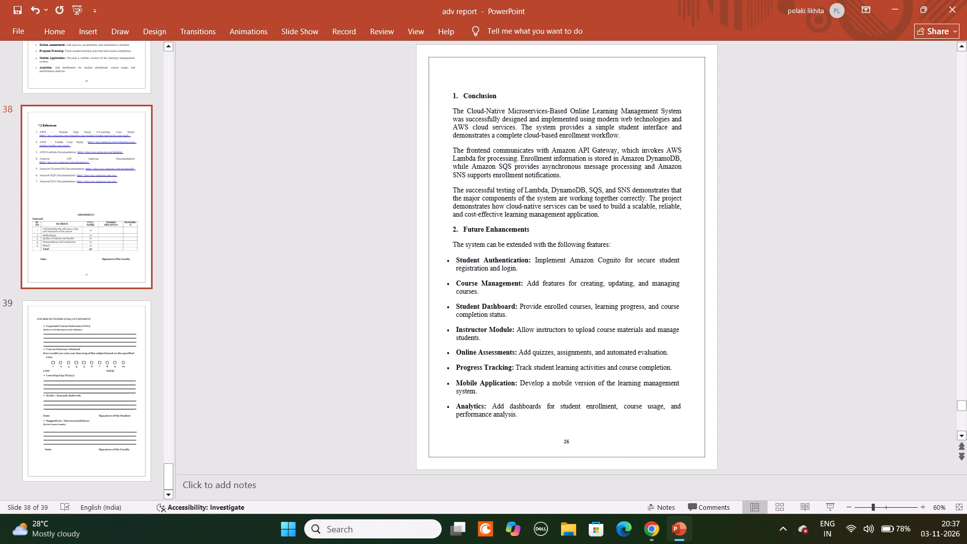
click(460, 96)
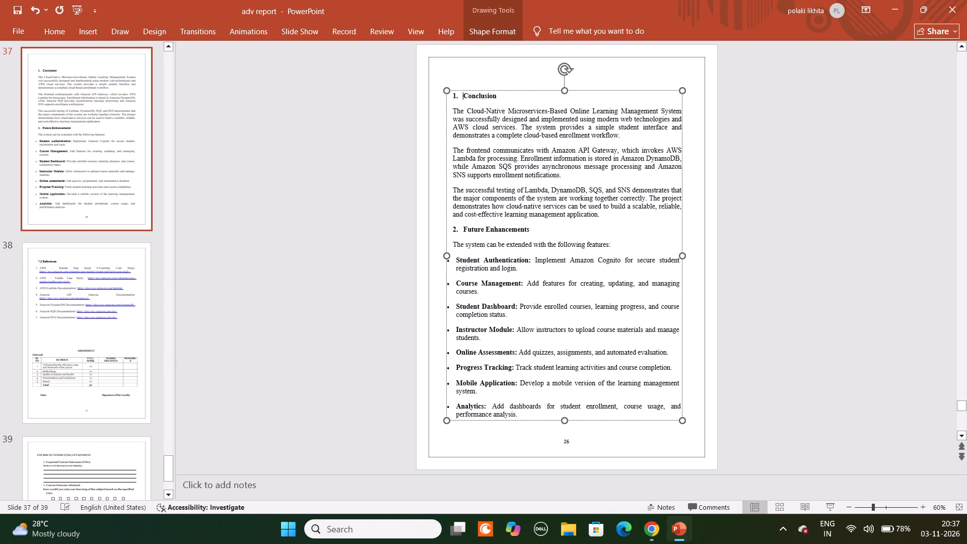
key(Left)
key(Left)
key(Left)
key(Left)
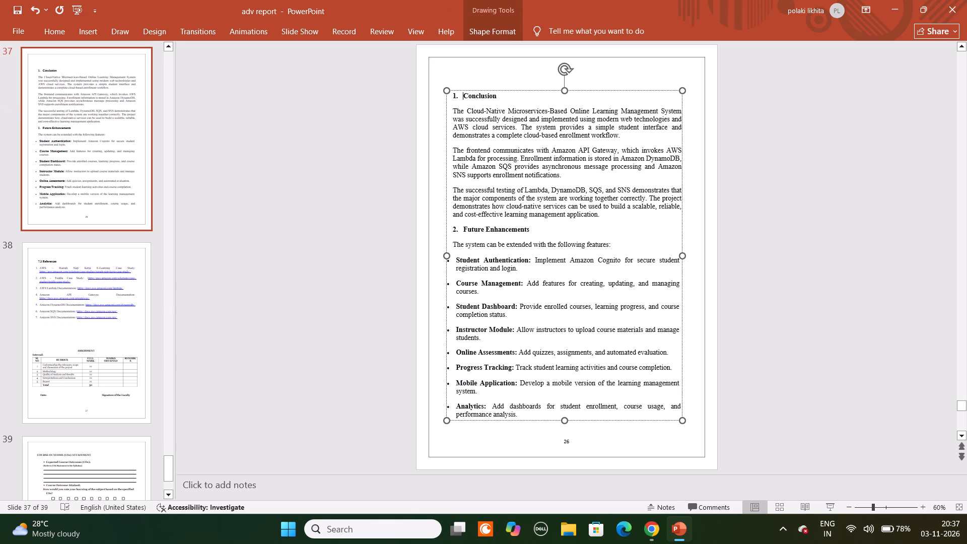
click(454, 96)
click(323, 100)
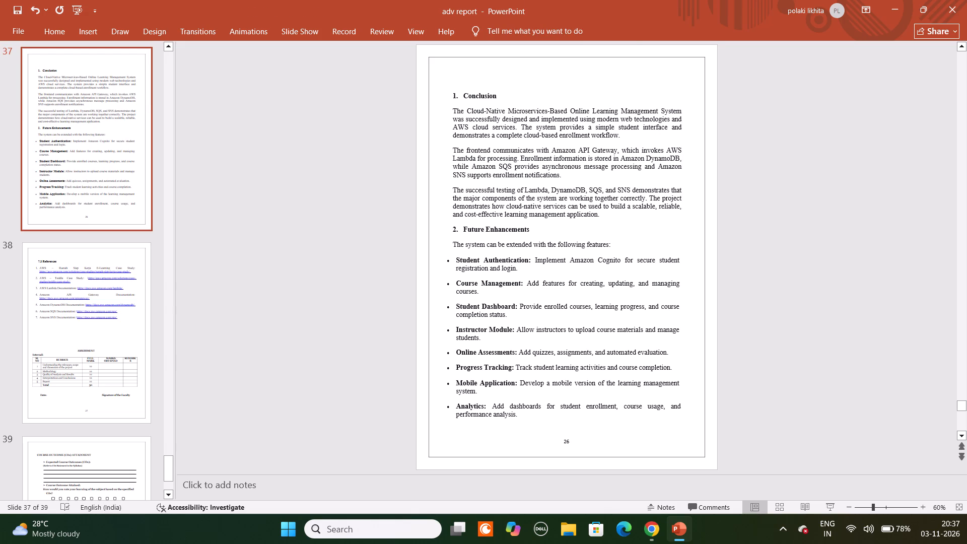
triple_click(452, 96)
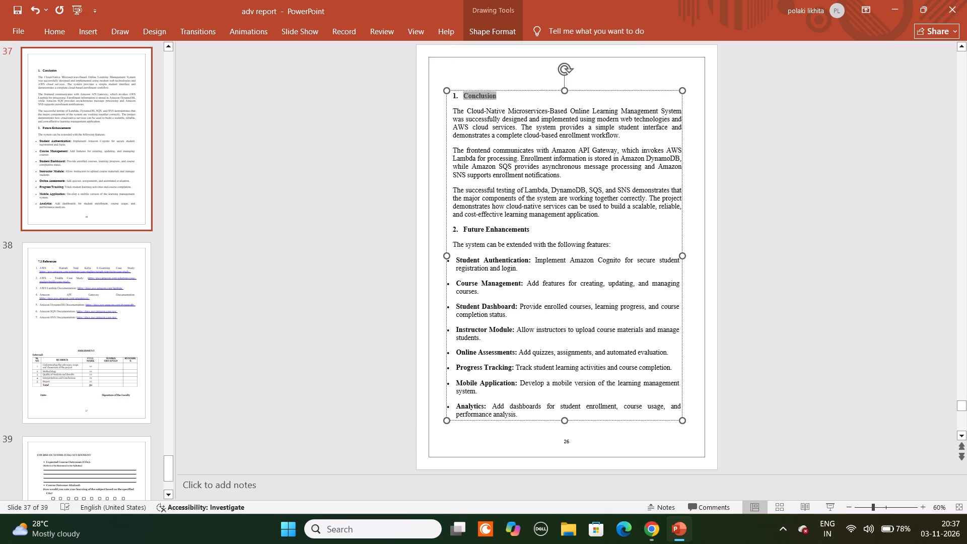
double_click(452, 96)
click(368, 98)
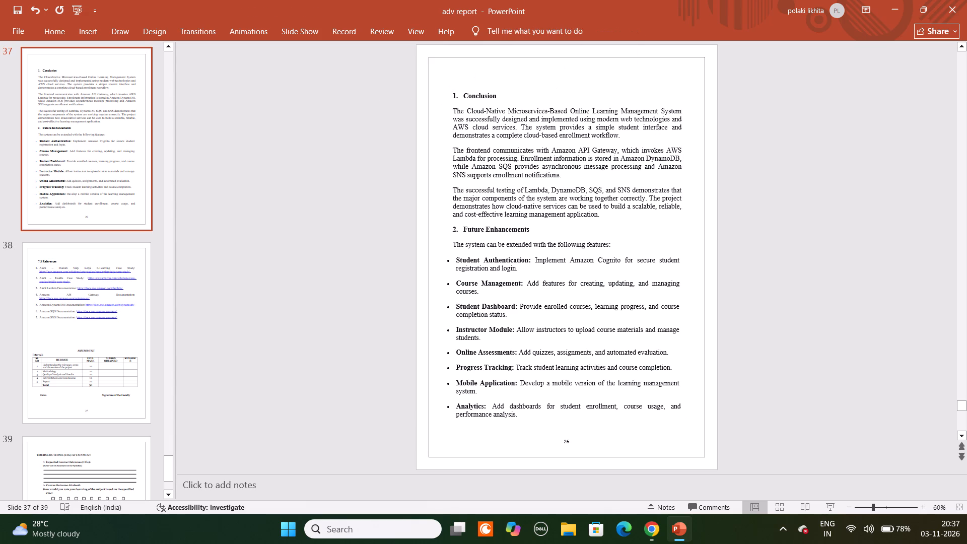
Insert a text box reading "7." on slide 37 and position it directly before the Conclusion heading's number 1.
click(96, 36)
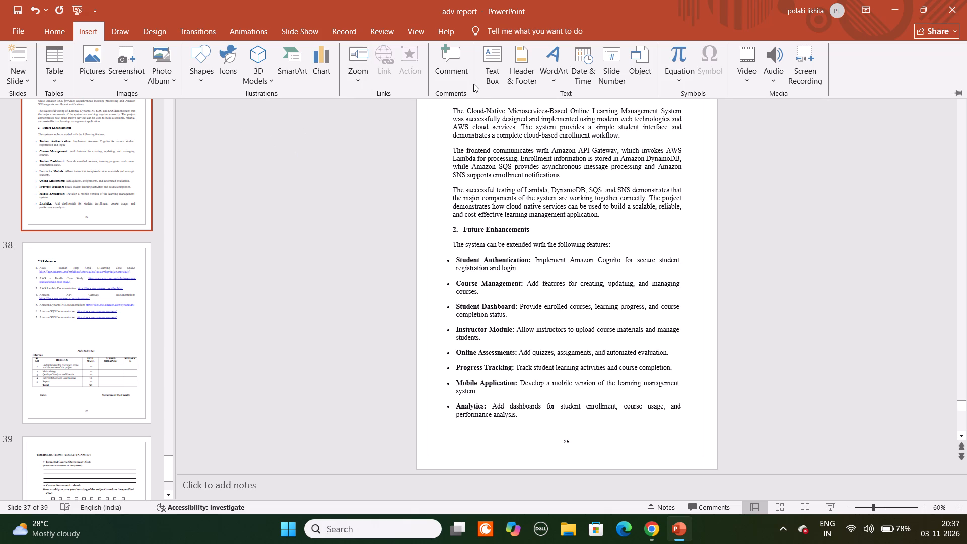
click(498, 67)
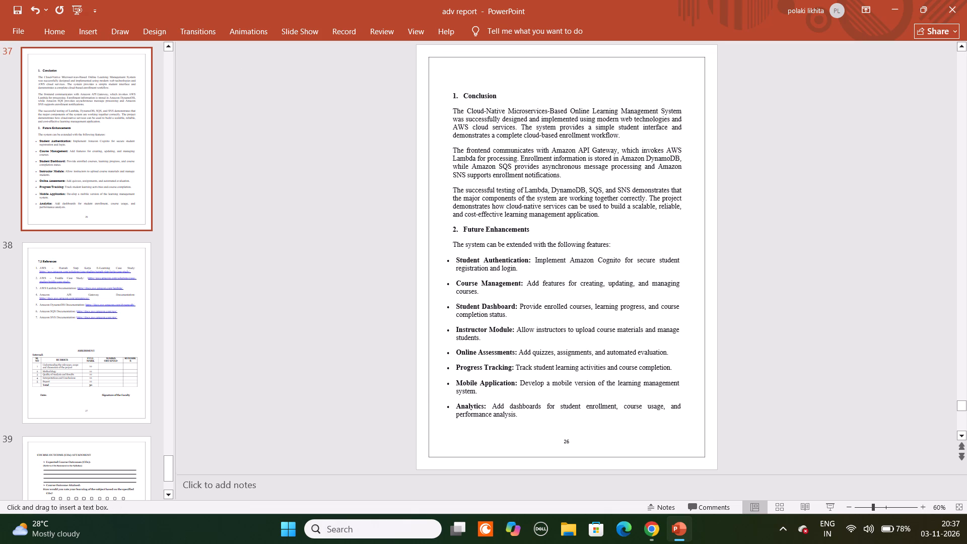
click(452, 97)
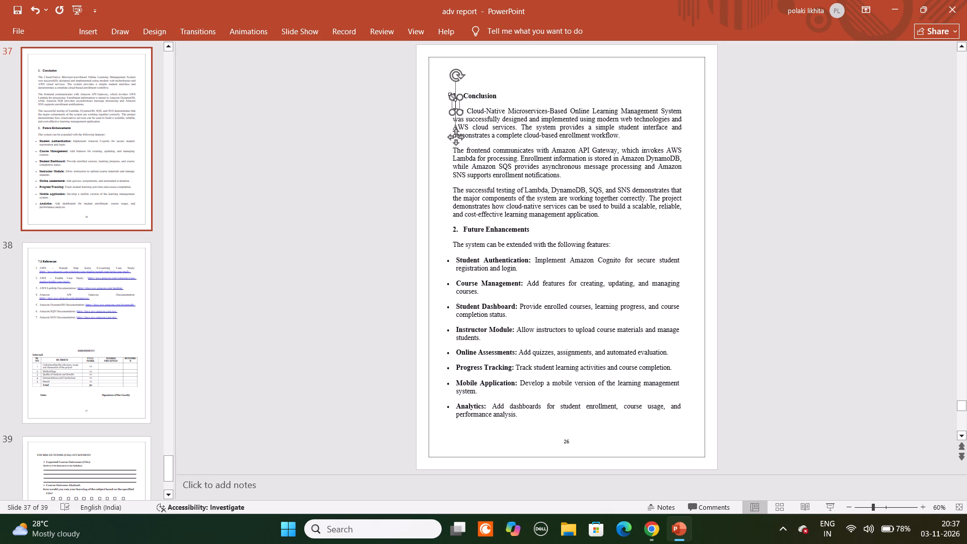
text(7.)
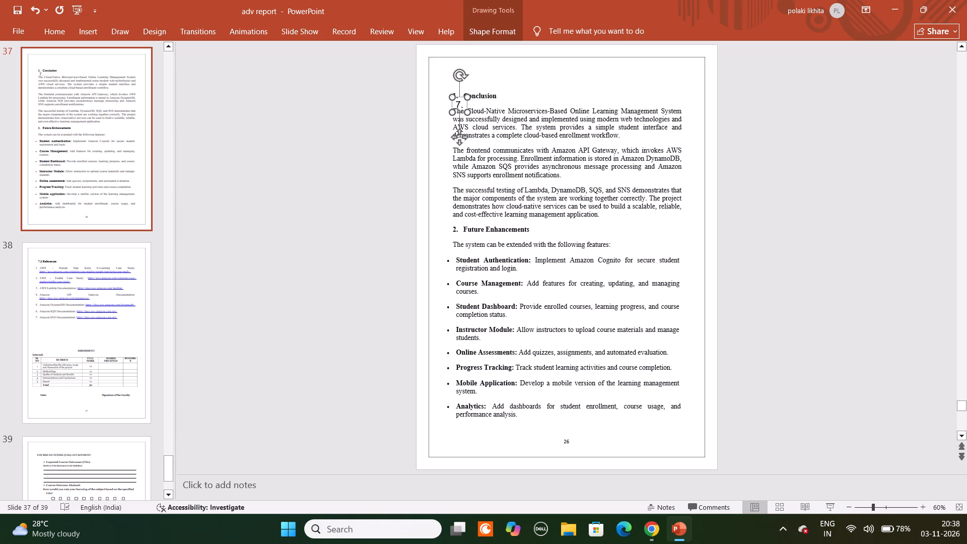
drag(459, 98, 449, 90)
drag(449, 90, 449, 89)
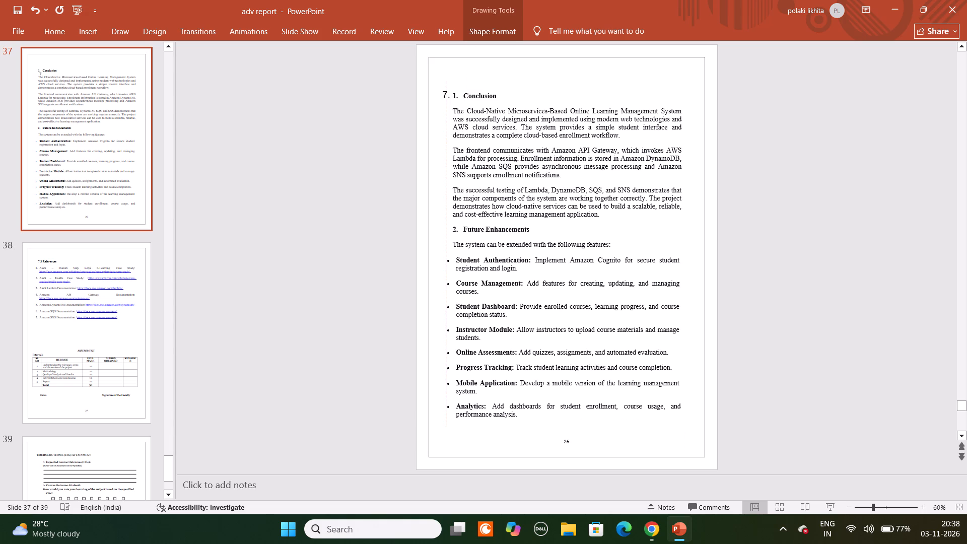
drag(449, 89, 449, 90)
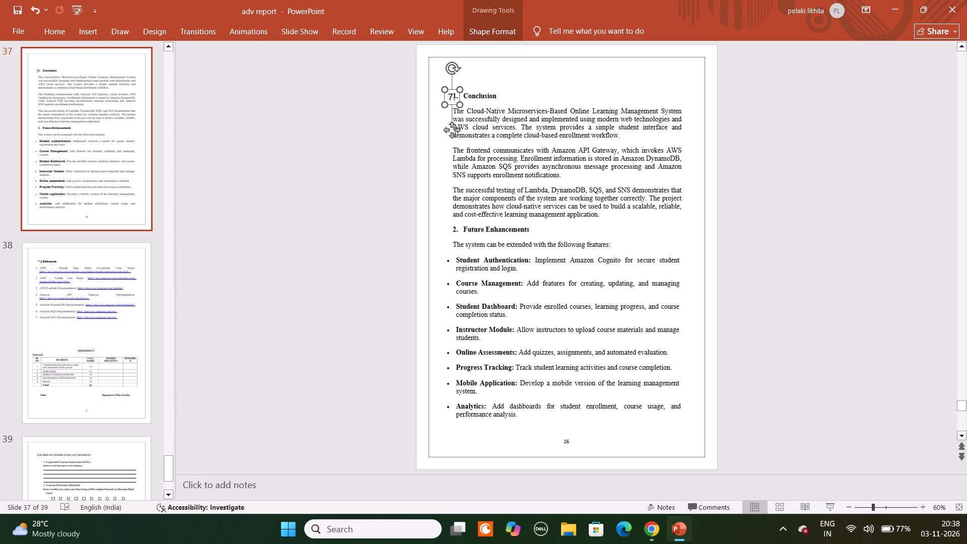
Set the font size of the "7." text box before the Conclusion heading on slide 37 to 14.
drag(448, 95, 456, 99)
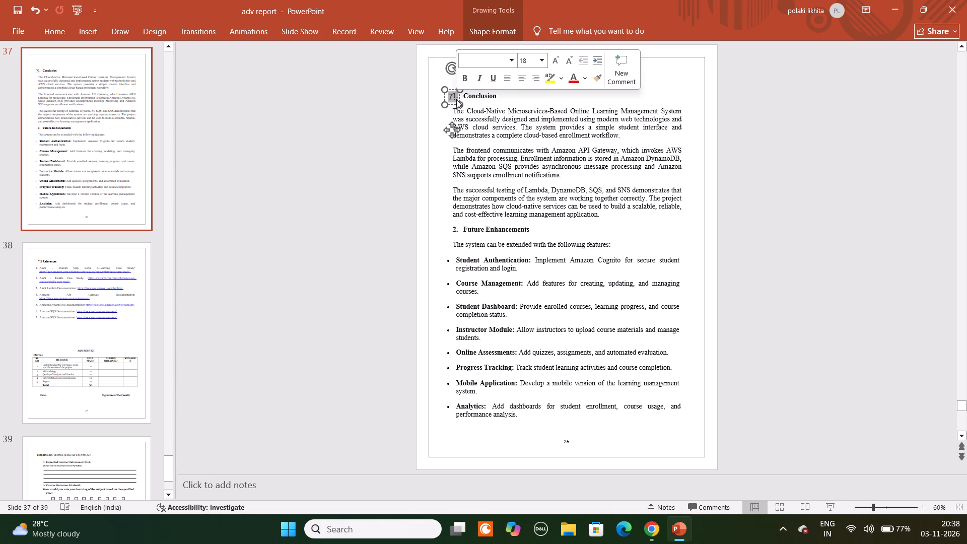
click(541, 52)
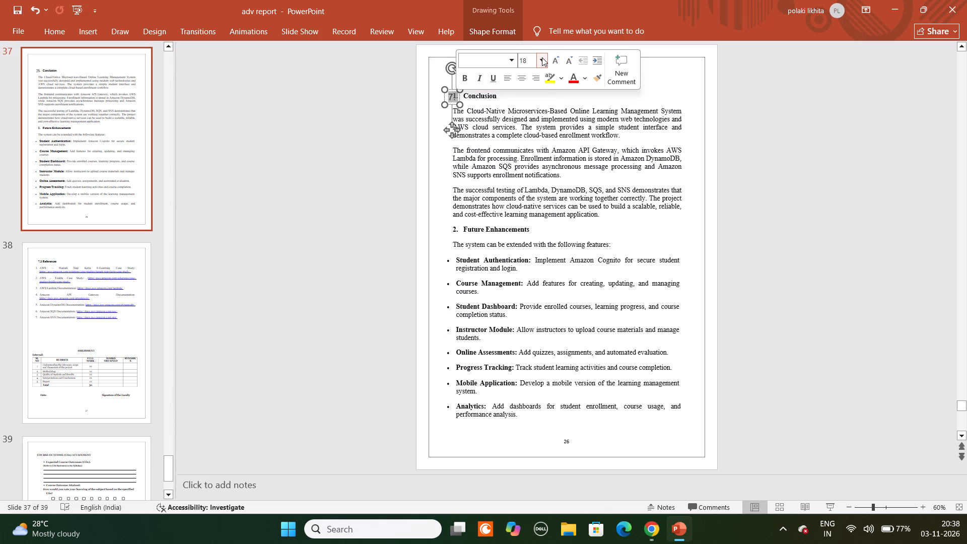
click(542, 57)
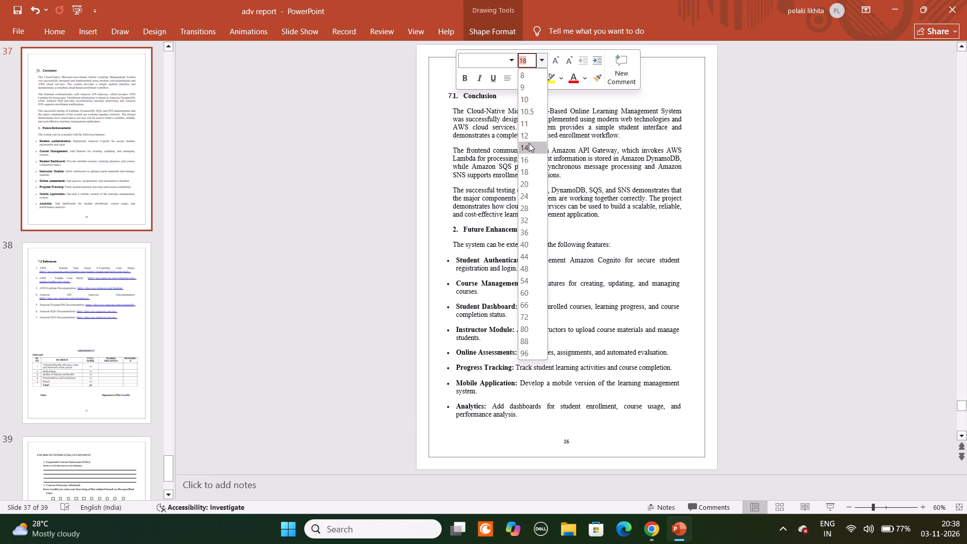
click(529, 143)
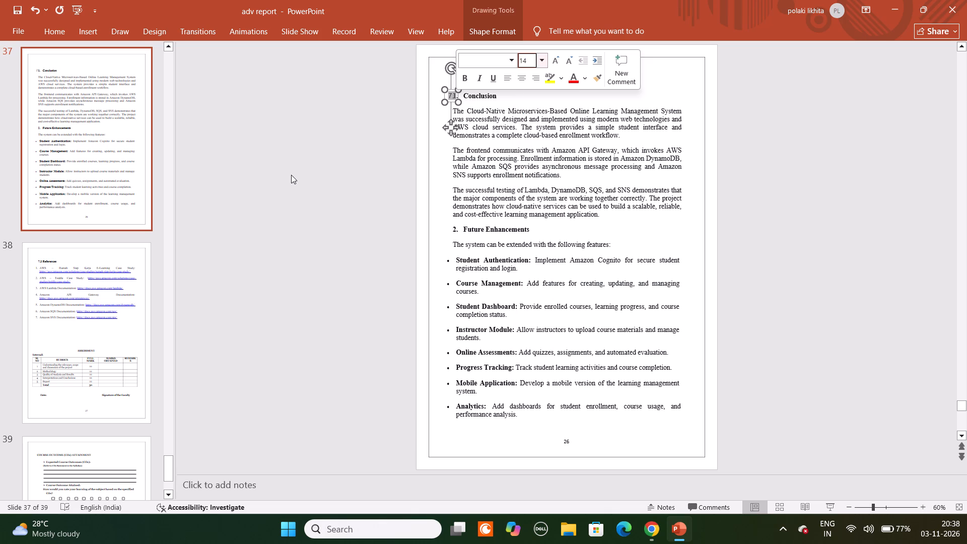
click(292, 175)
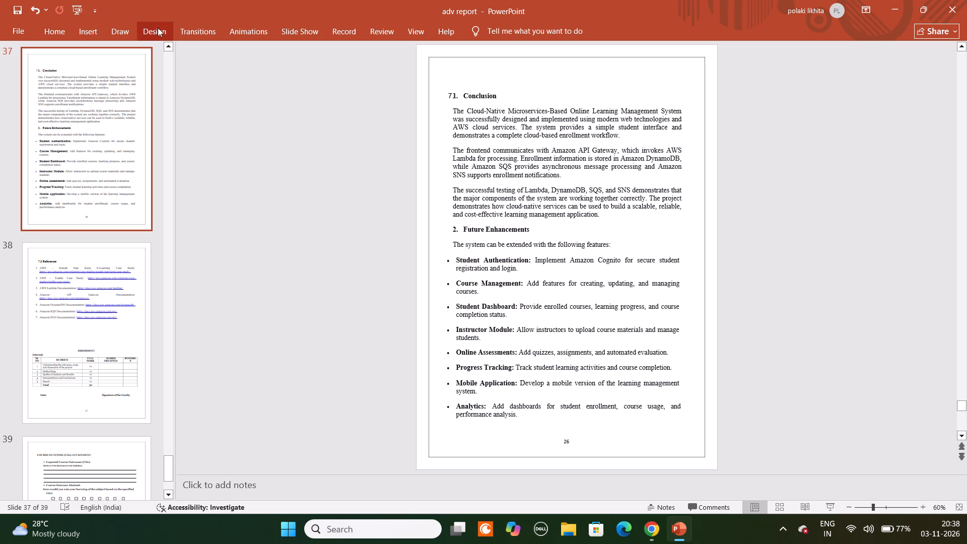
Insert a text box reading "7." on slide 37 and place it directly before the Future Enhancements heading's number 2.
click(100, 37)
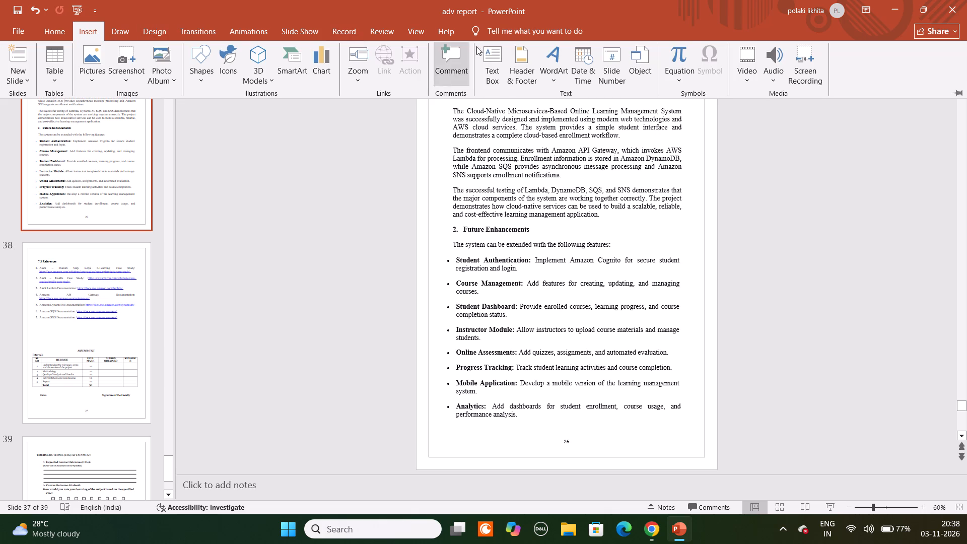
click(481, 63)
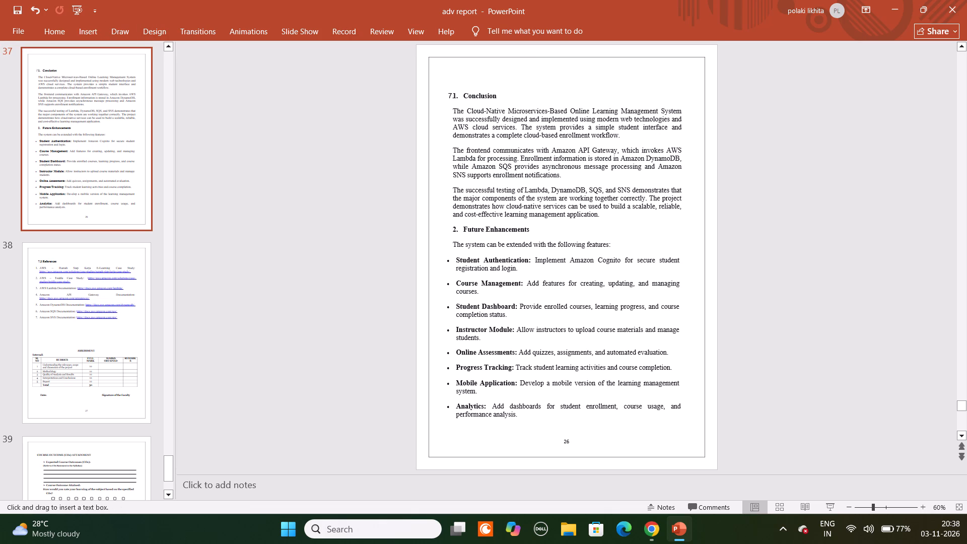
click(450, 236)
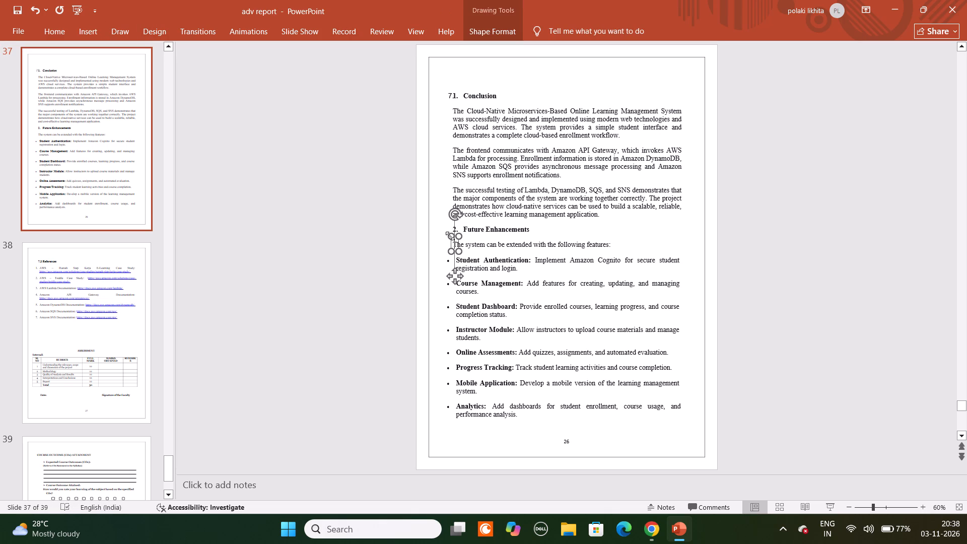
text(7.)
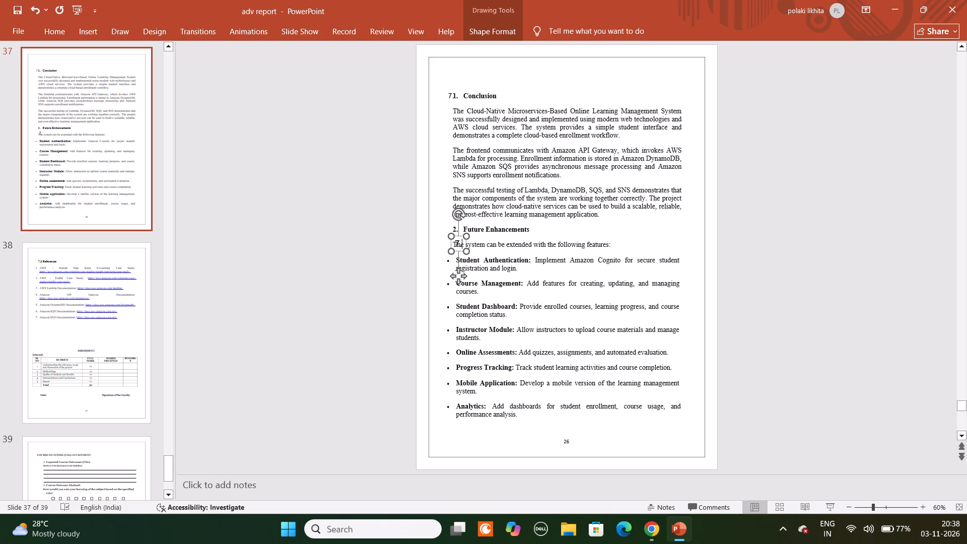
drag(459, 236, 450, 222)
click(351, 222)
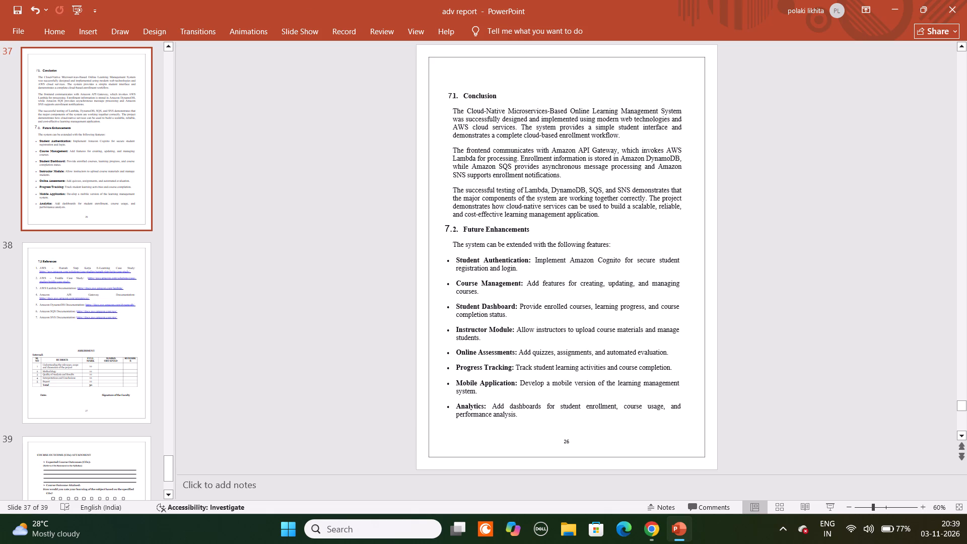
Format the "7." before the Future Enhancements heading as bold with font size 14.
drag(445, 226, 454, 231)
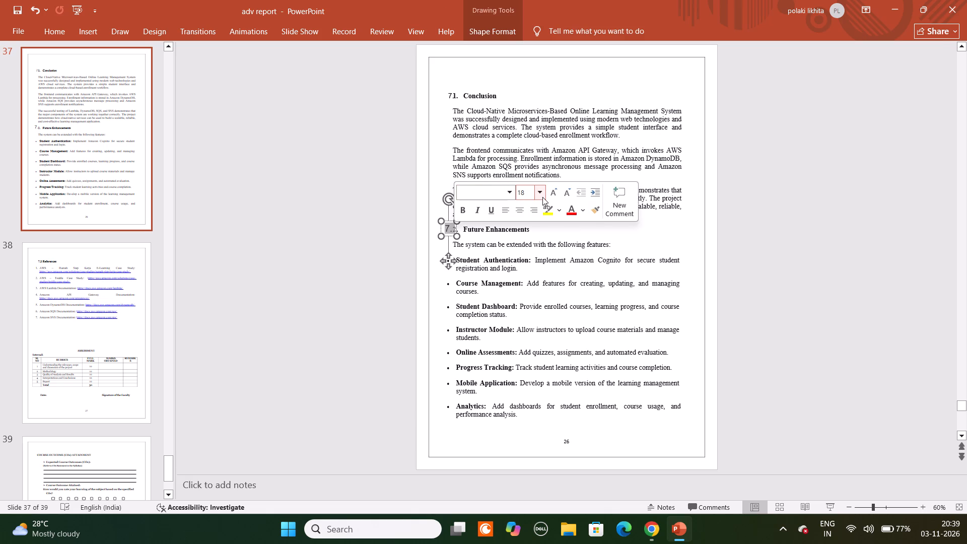
click(542, 197)
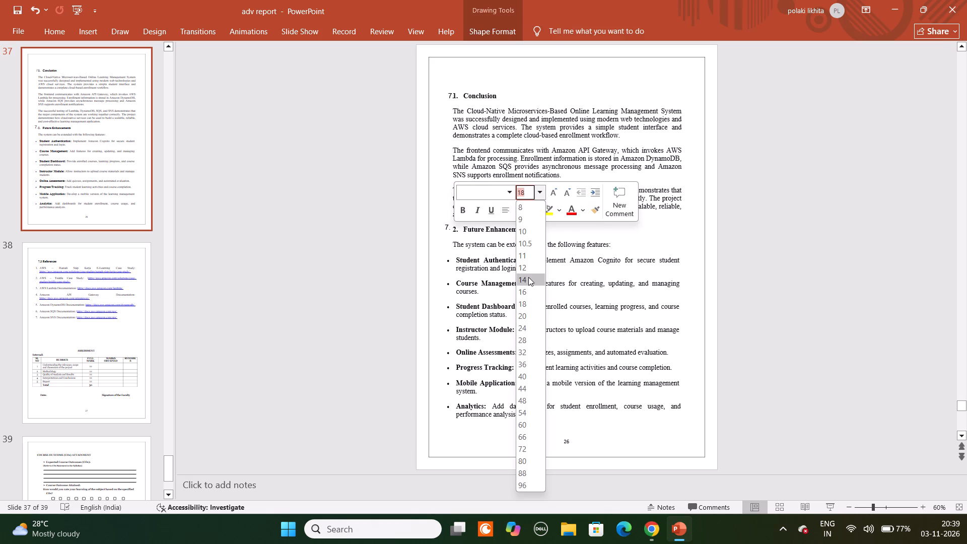
click(528, 277)
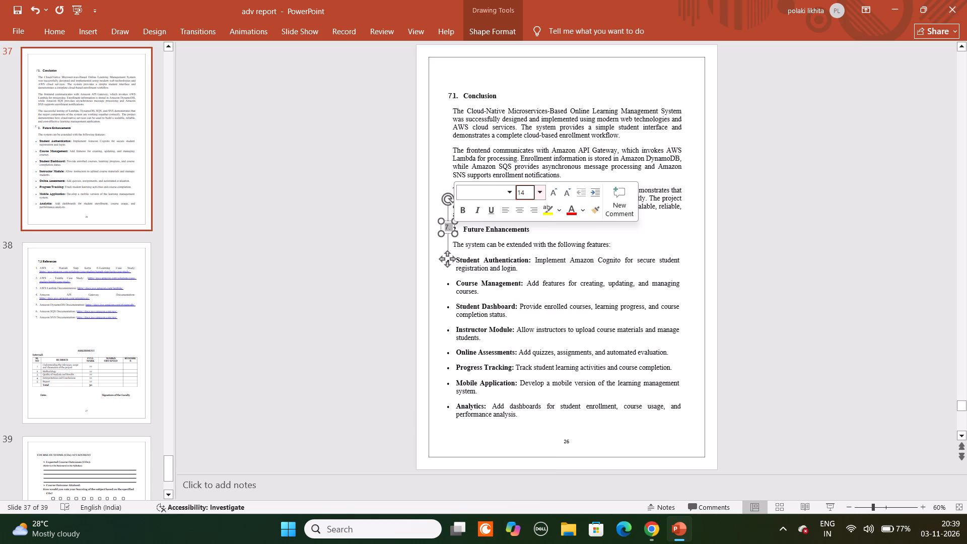
click(467, 212)
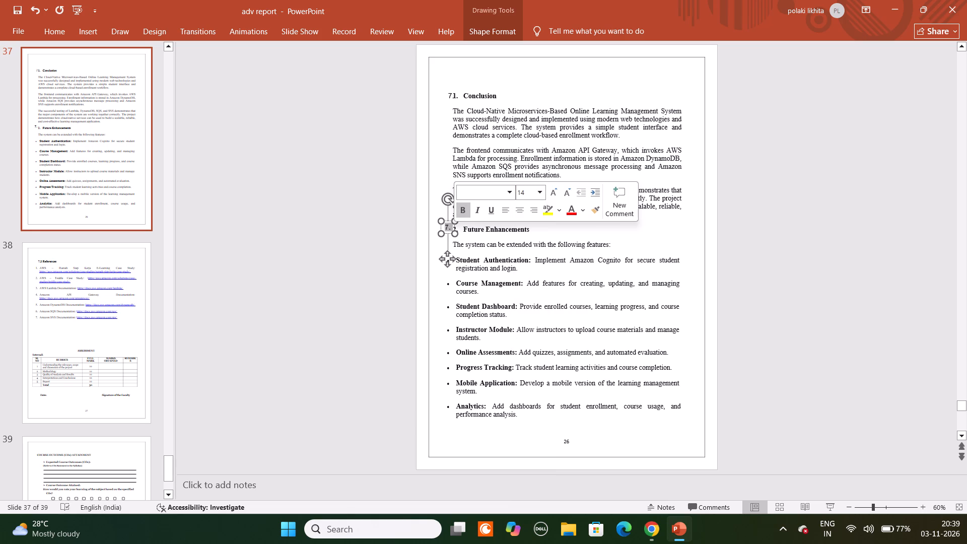
Nudge the "7." text box into line with the Future Enhancements heading and close against its number 2.
click(448, 220)
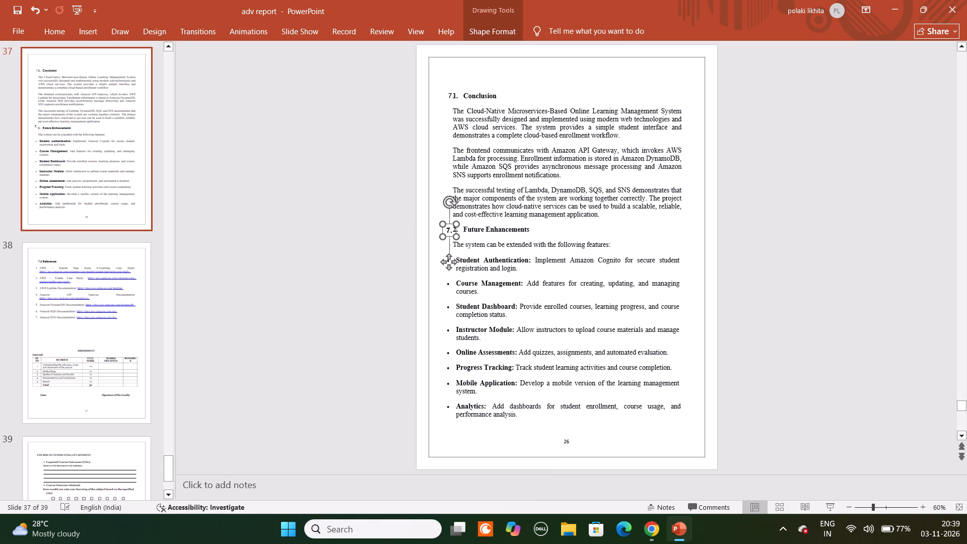
click(325, 245)
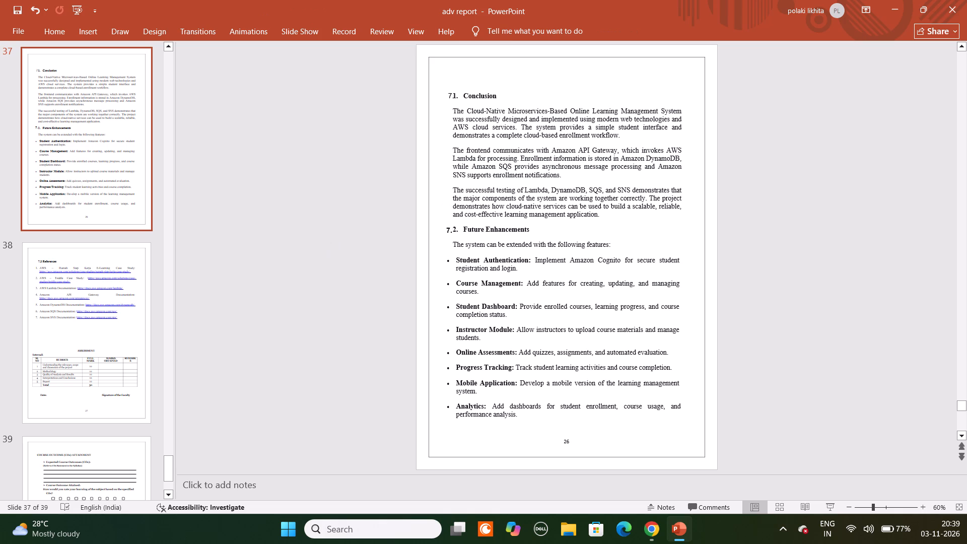
click(449, 235)
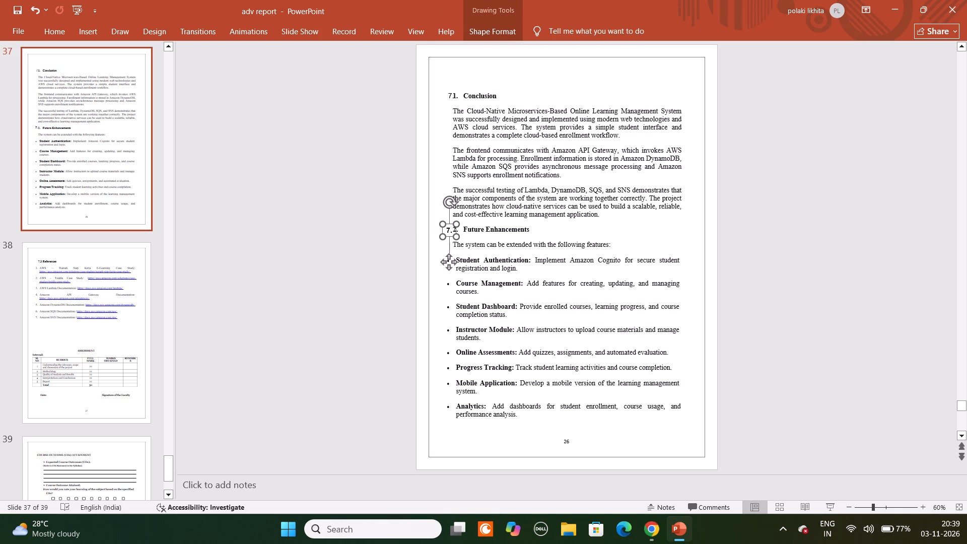
click(450, 223)
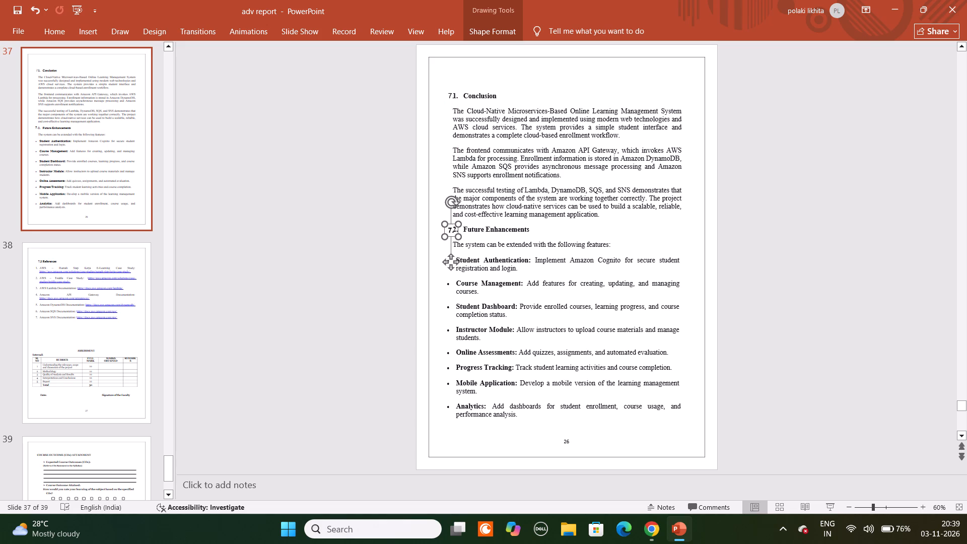
click(394, 246)
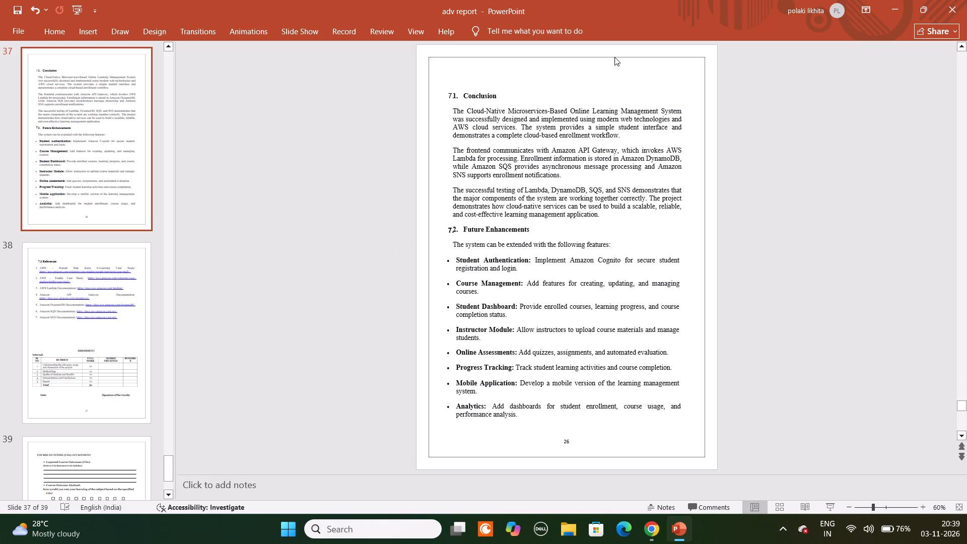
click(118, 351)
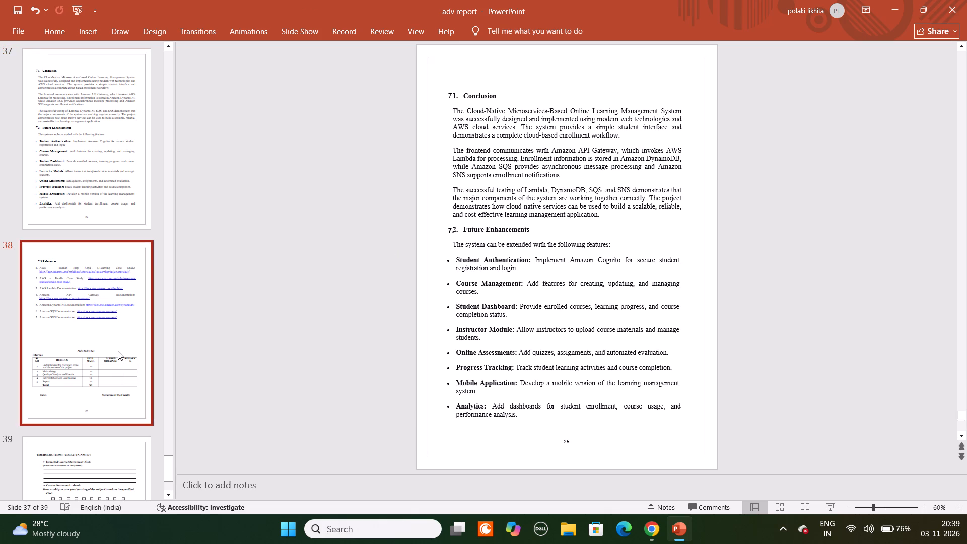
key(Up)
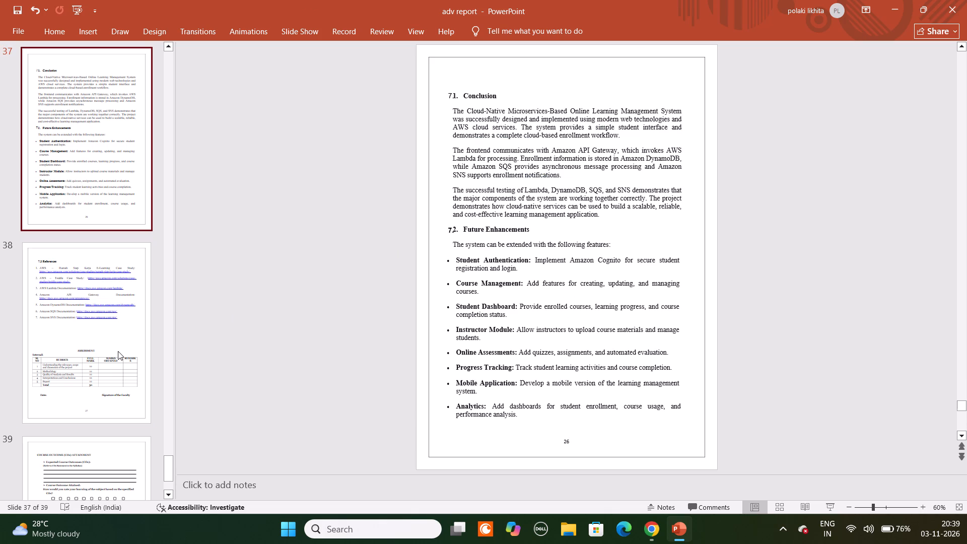
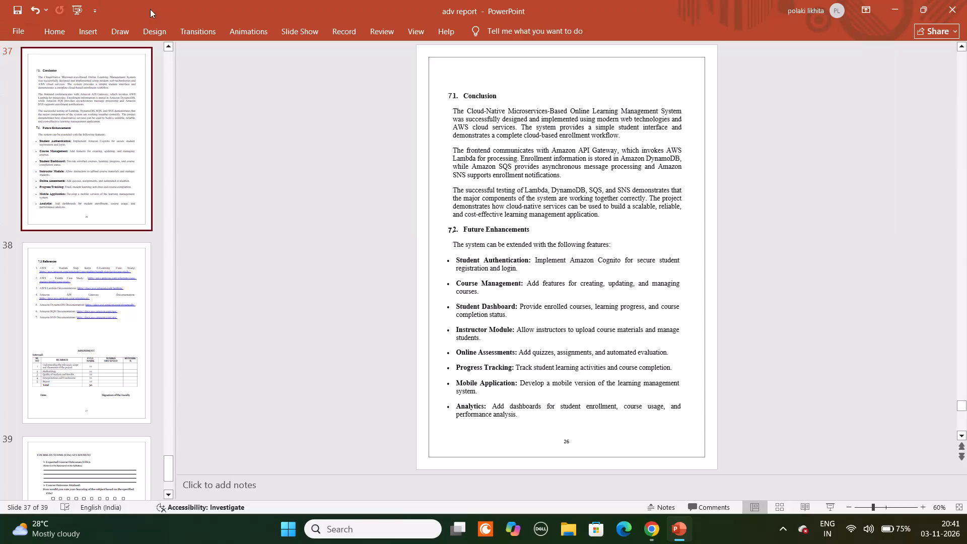
Insert a text box reading "Chapter 7" and "CONCLUSION AND FUTURE ENHANCEMENTS" on two lines above the Conclusion heading on slide 37.
click(87, 31)
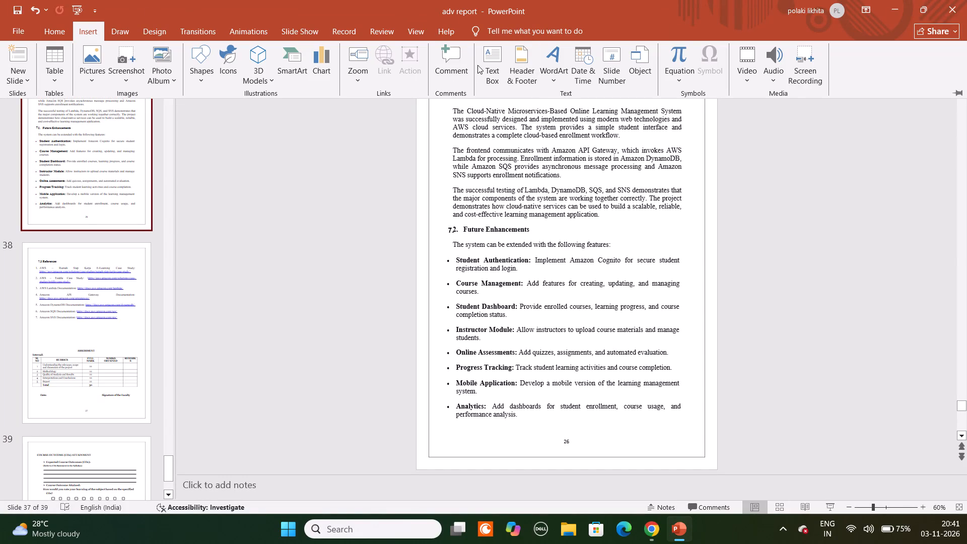
click(484, 64)
click(542, 73)
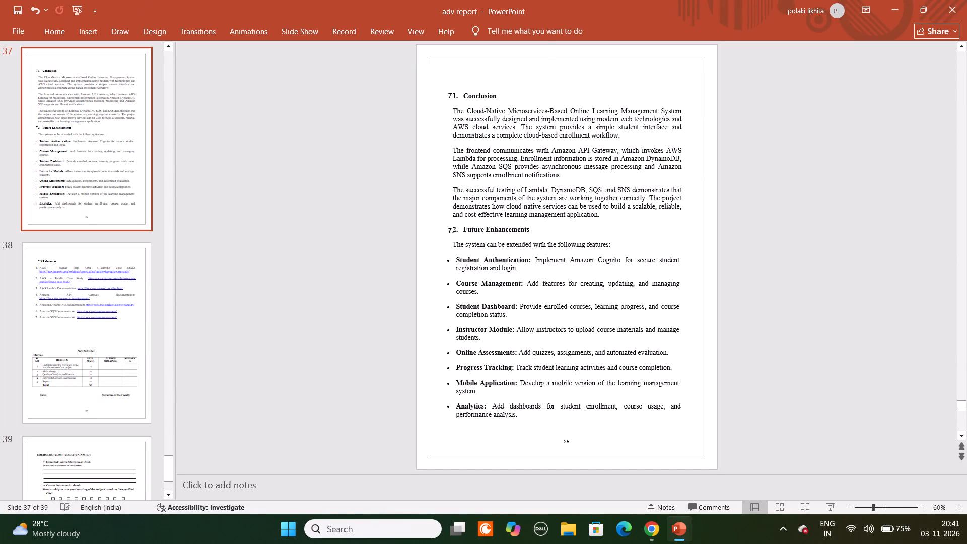
text(Cha)
text(pter 7)
key(space)
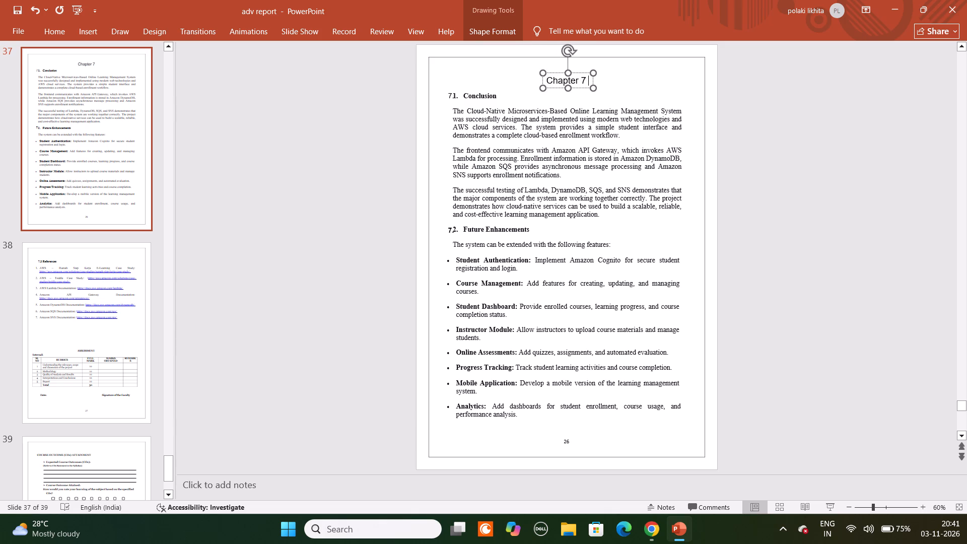
key(Return)
text(CONCLUSION AND)
key(space)
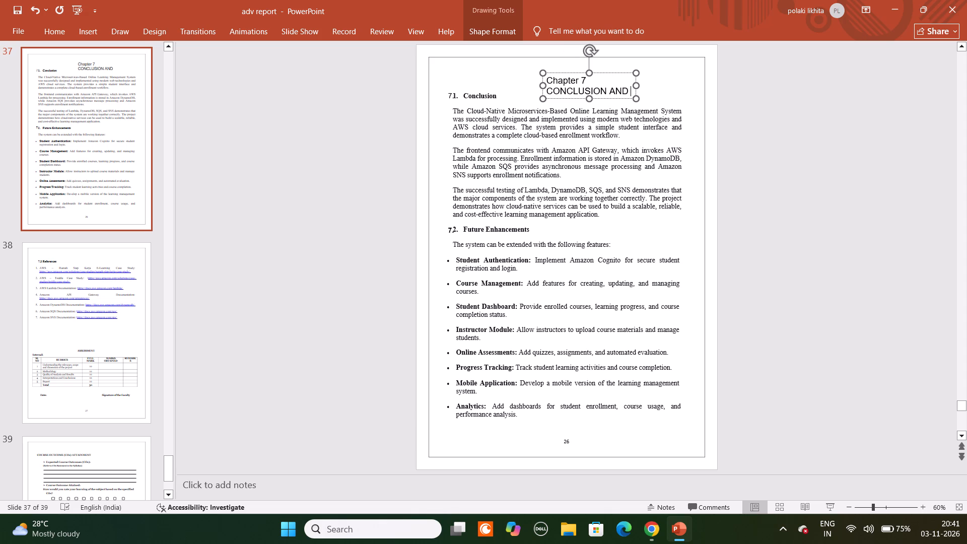
text(FUTURE ENHA)
text(NCEMENTS)
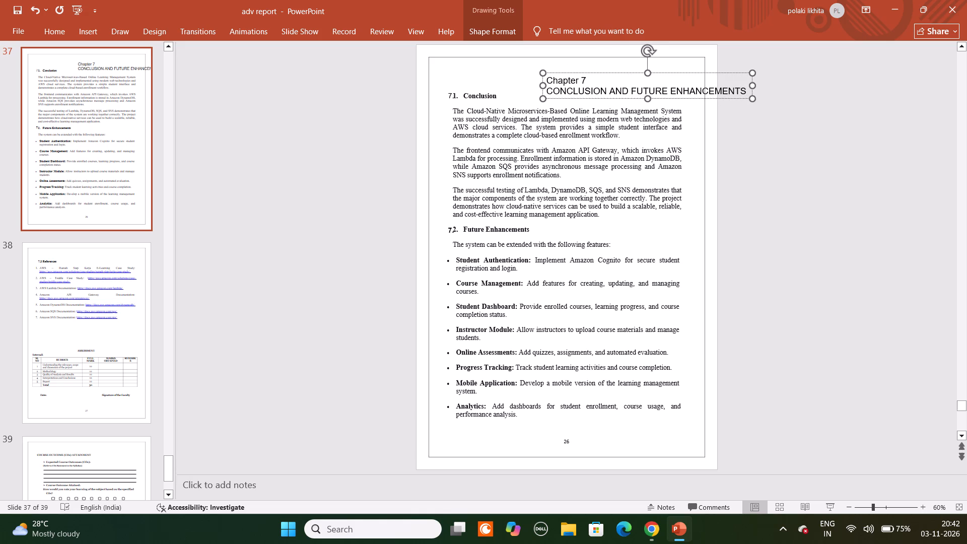
drag(618, 73, 585, 56)
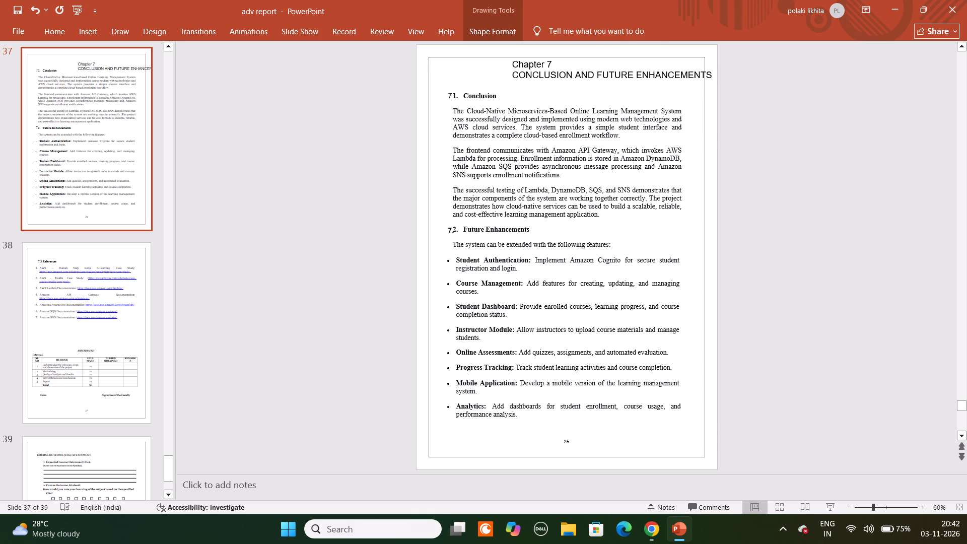
drag(585, 56, 556, 55)
Format both lines of the chapter heading in bold Times New Roman at size 14.
drag(488, 64, 496, 66)
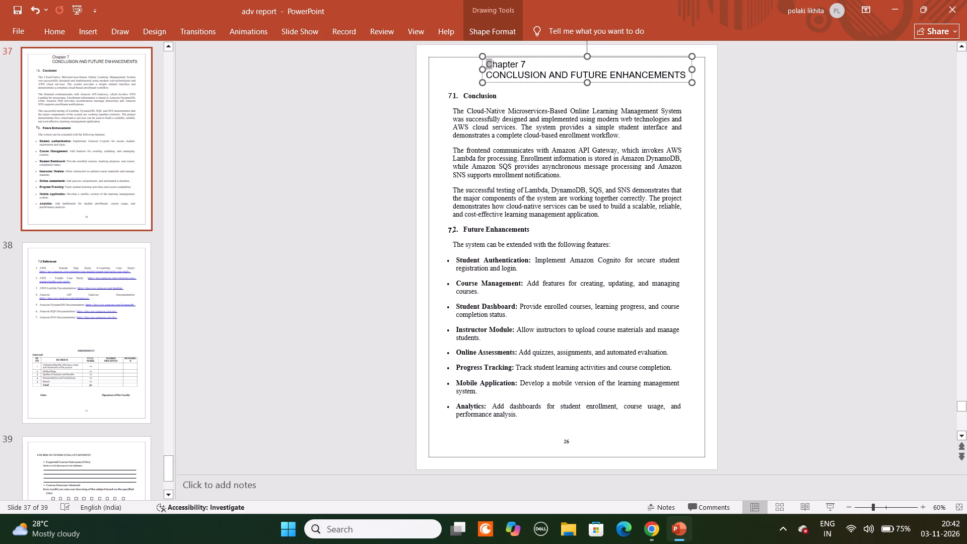
drag(496, 66, 646, 84)
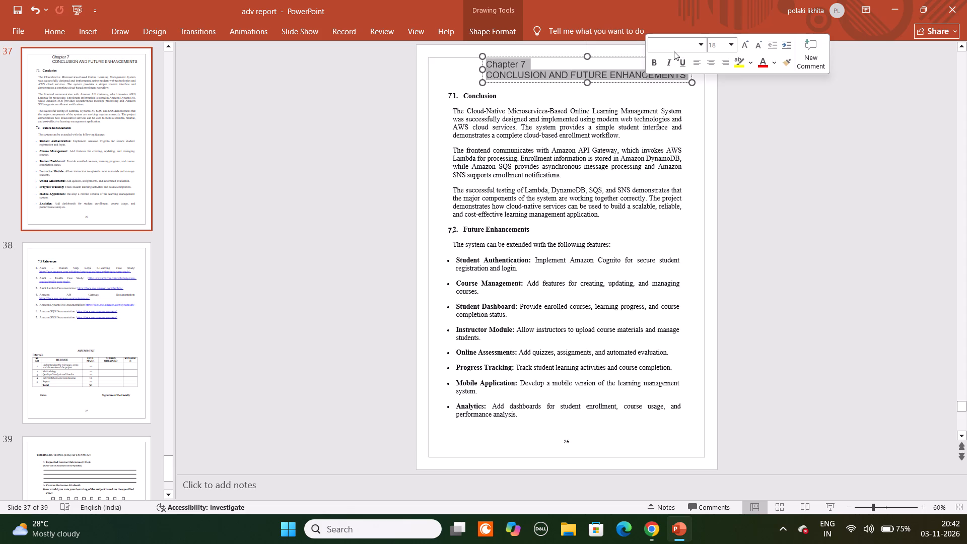
click(666, 44)
text(TIMES)
key(Return)
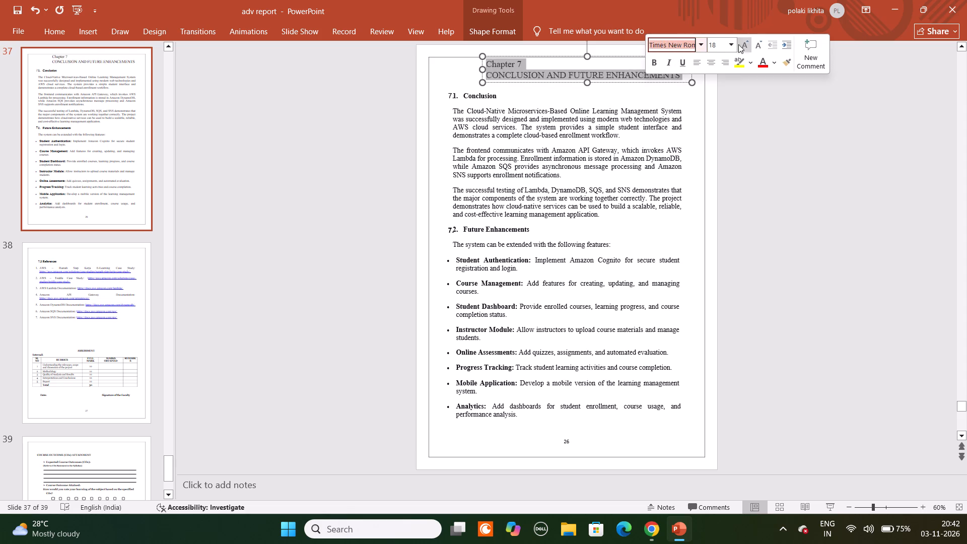
click(732, 45)
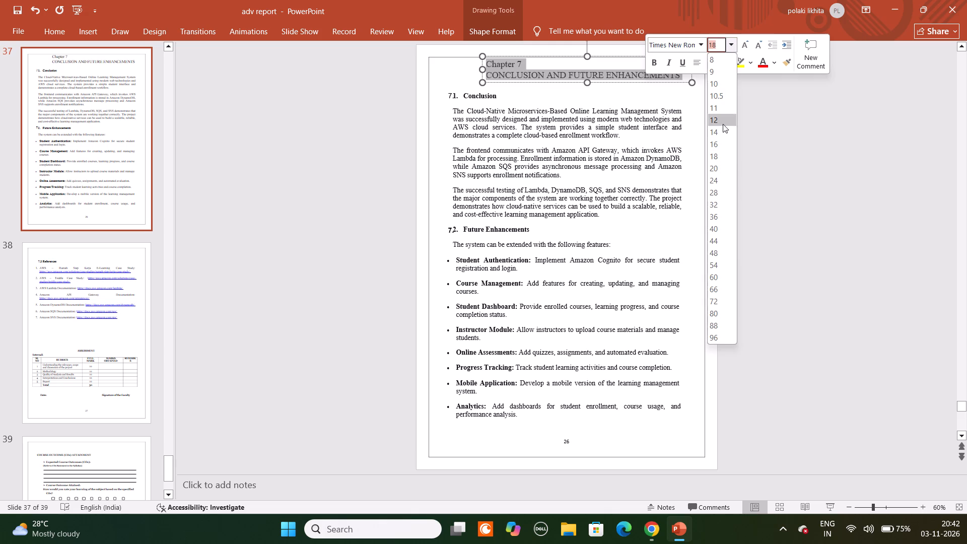
click(719, 130)
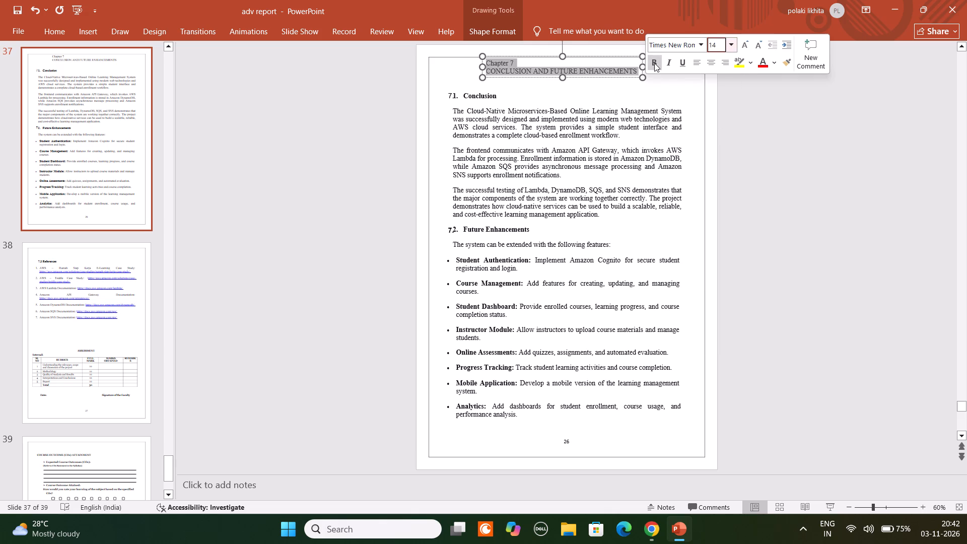
click(654, 63)
click(773, 146)
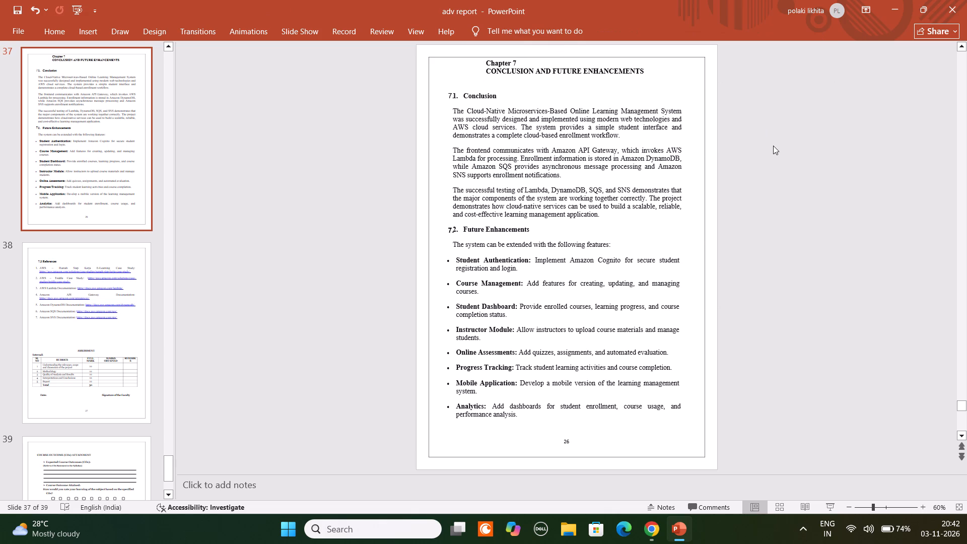
Move the chapter heading box slightly down and centre it horizontally on the page.
click(602, 73)
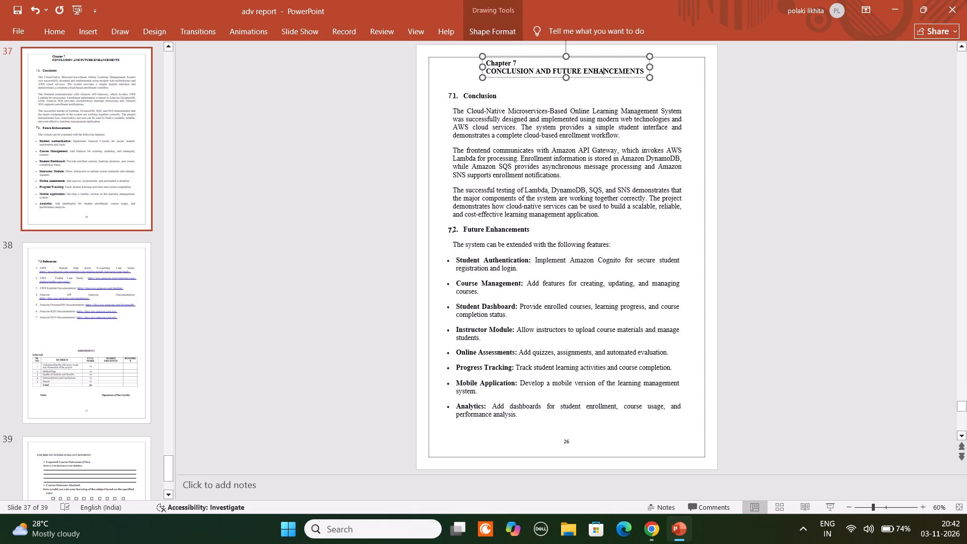
drag(601, 57, 596, 63)
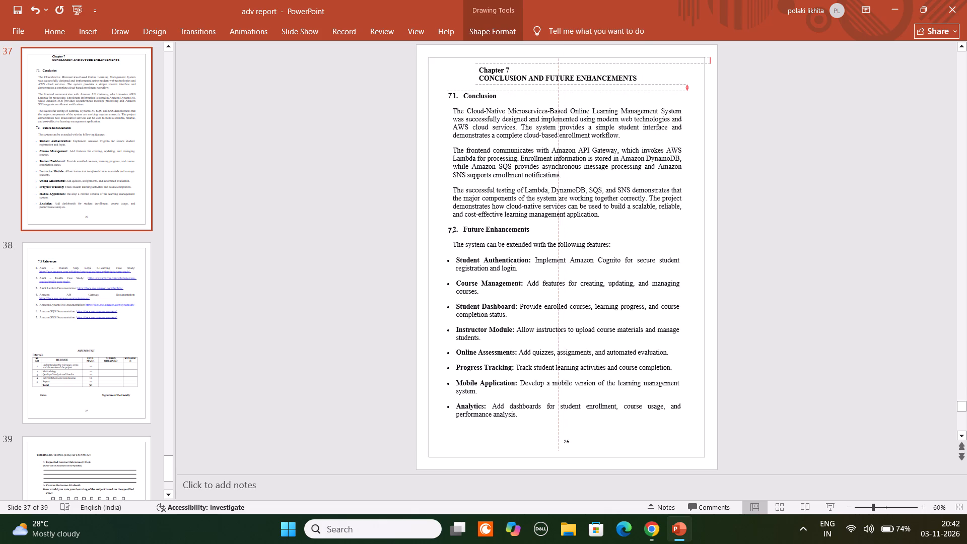
drag(596, 63, 597, 63)
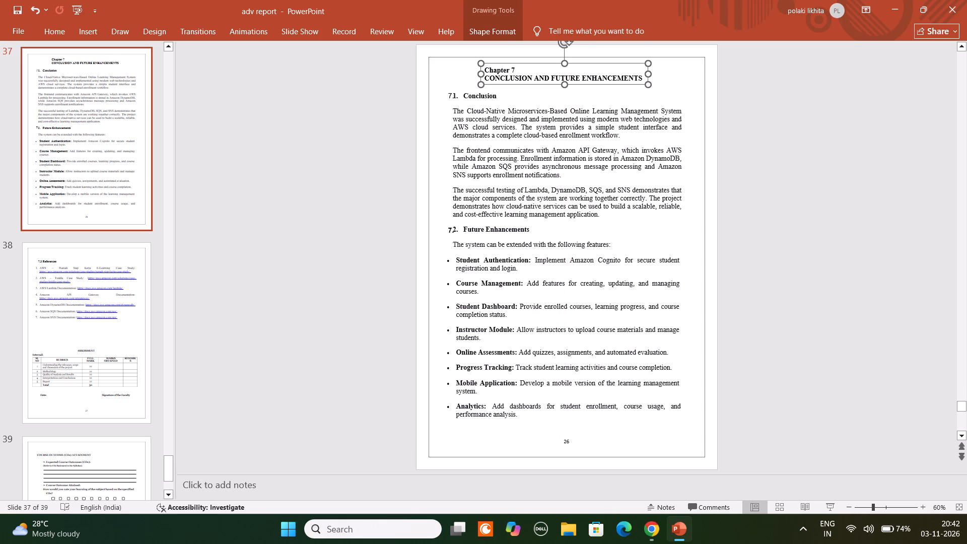
Indent the "Chapter 7" line with spaces until it sits centred above "CONCLUSION AND FUTURE ENHANCEMENTS".
click(486, 71)
key(space)
key(space)
key(space)
key(space)
key(space)
key(space)
key(space)
key(space)
key(space)
key(space)
key(space)
key(space)
key(space)
key(space)
key(space)
key(space)
key(space)
key(space)
key(space)
key(space)
Nudge the chapter heading box up against the top of the page border.
drag(547, 63, 546, 62)
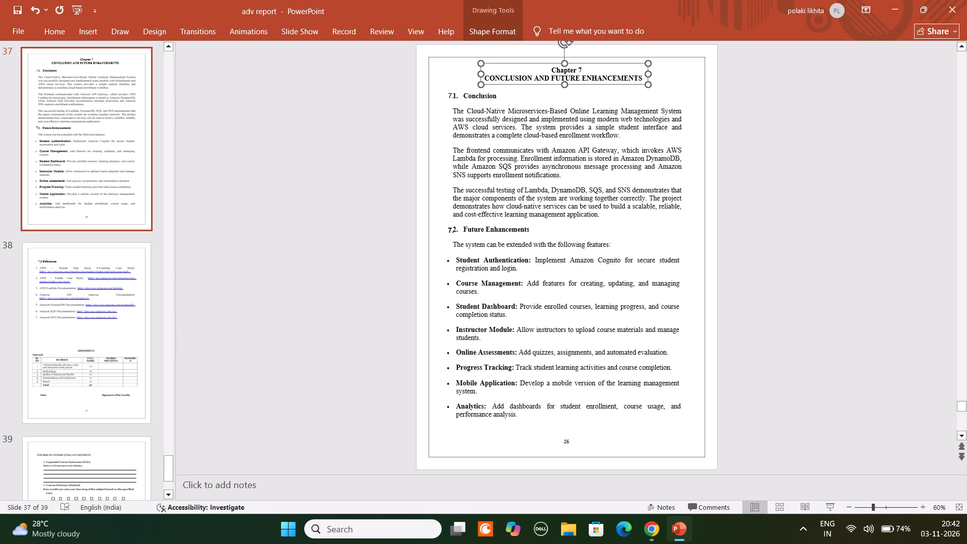
drag(546, 62, 545, 57)
click(349, 154)
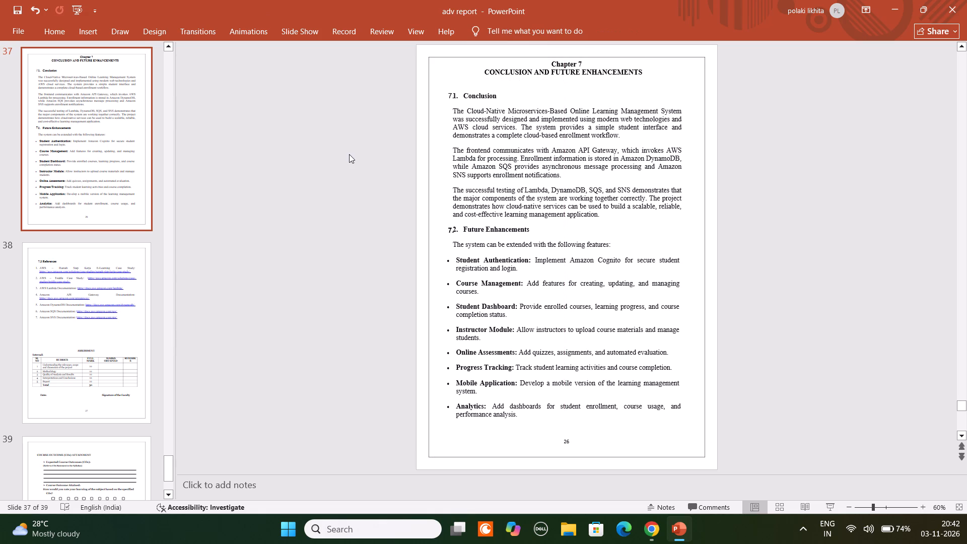
Add one blank line between "Chapter 7" and its title, and nudge the heading box slightly down.
click(589, 64)
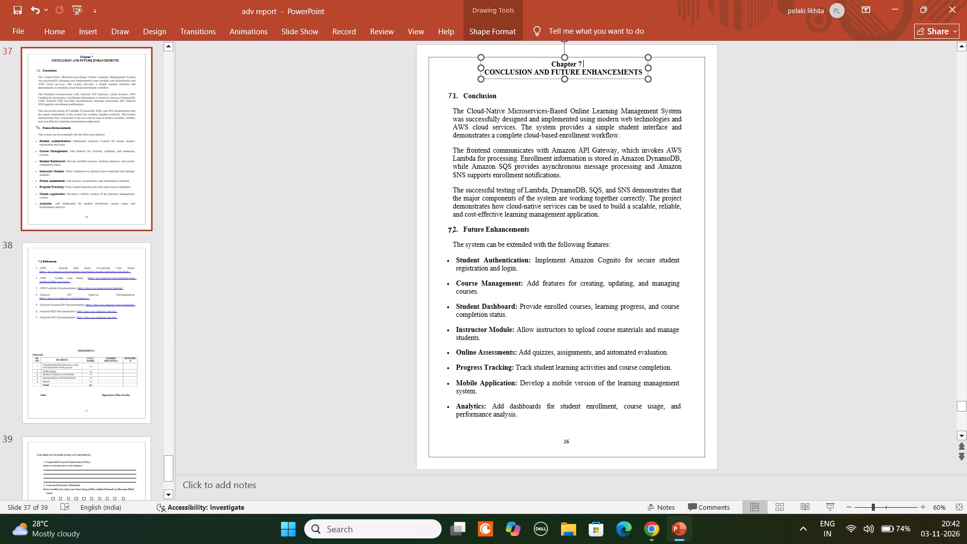
key(Return)
key(Return)
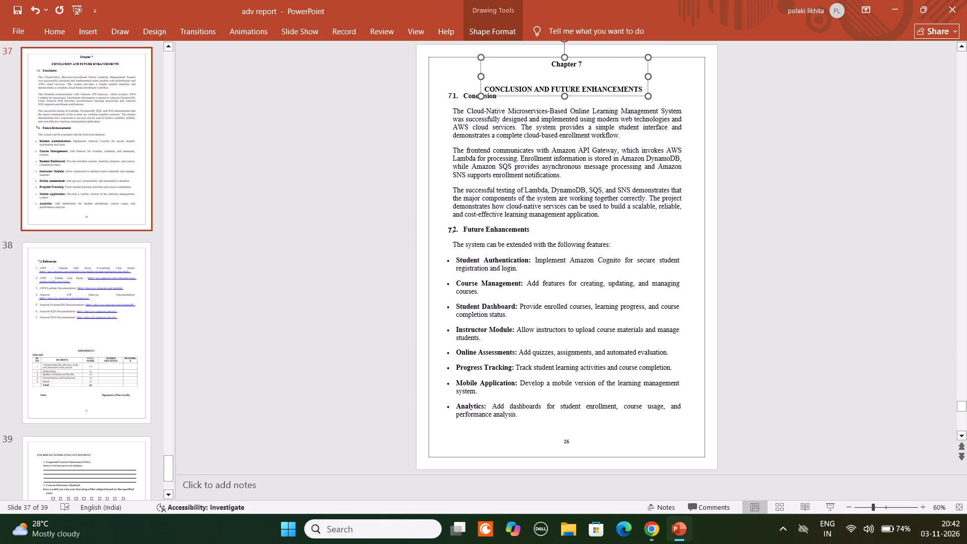
key(BackSpace)
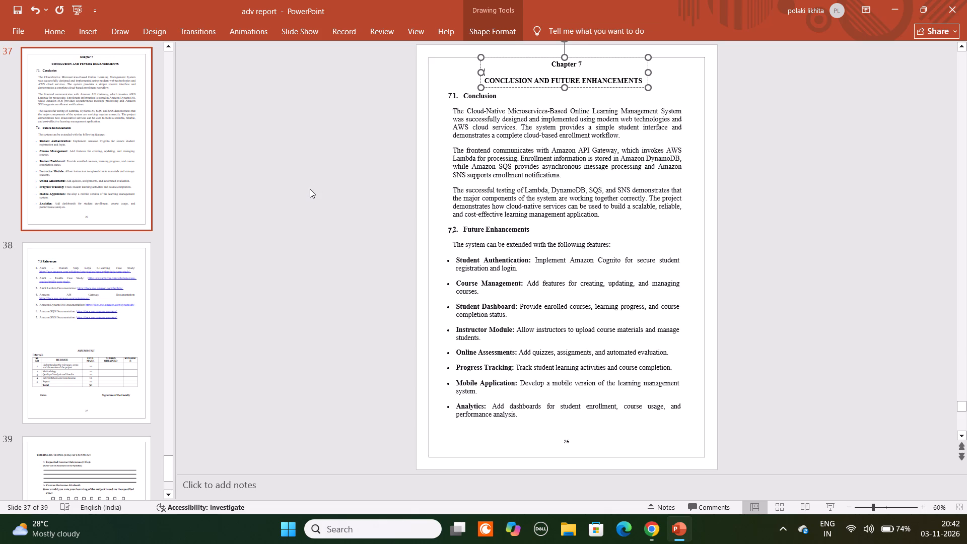
click(310, 189)
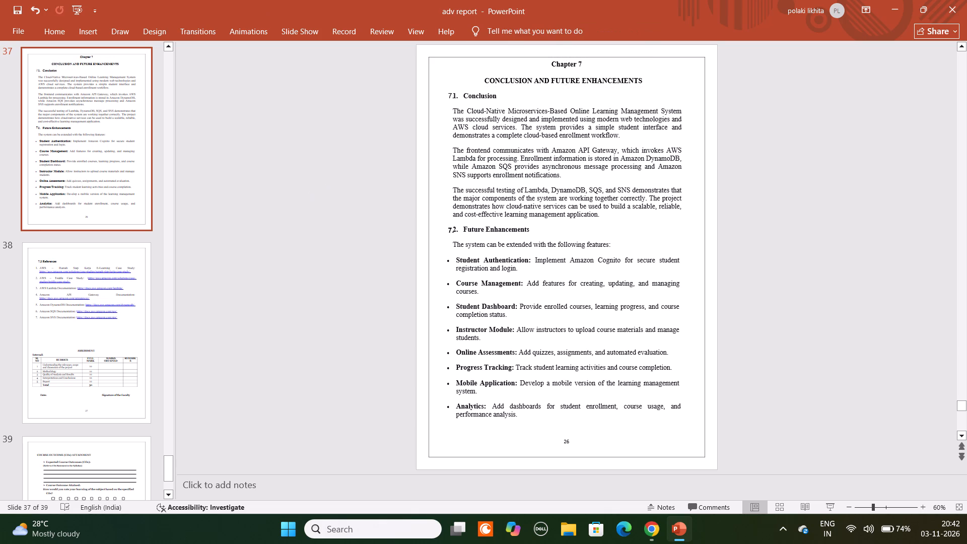
click(595, 83)
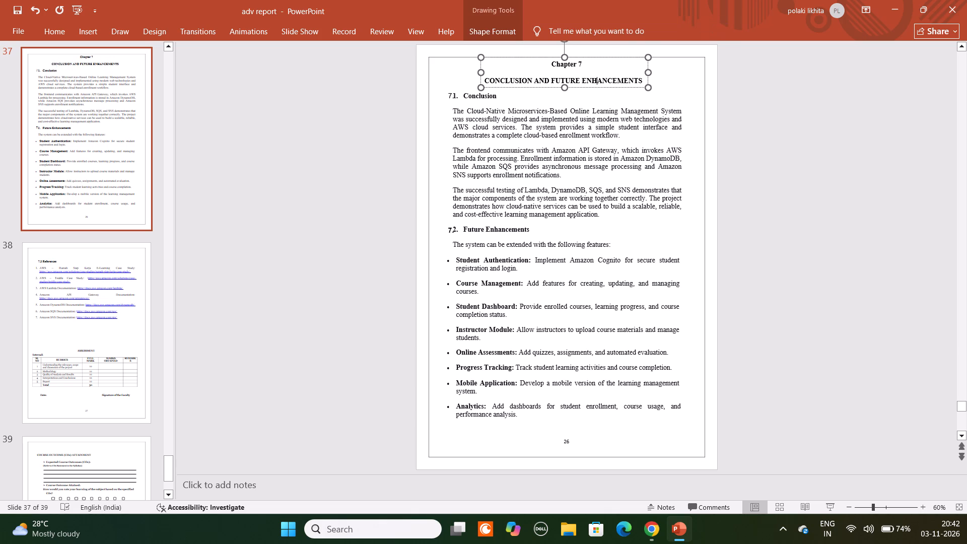
double_click(608, 57)
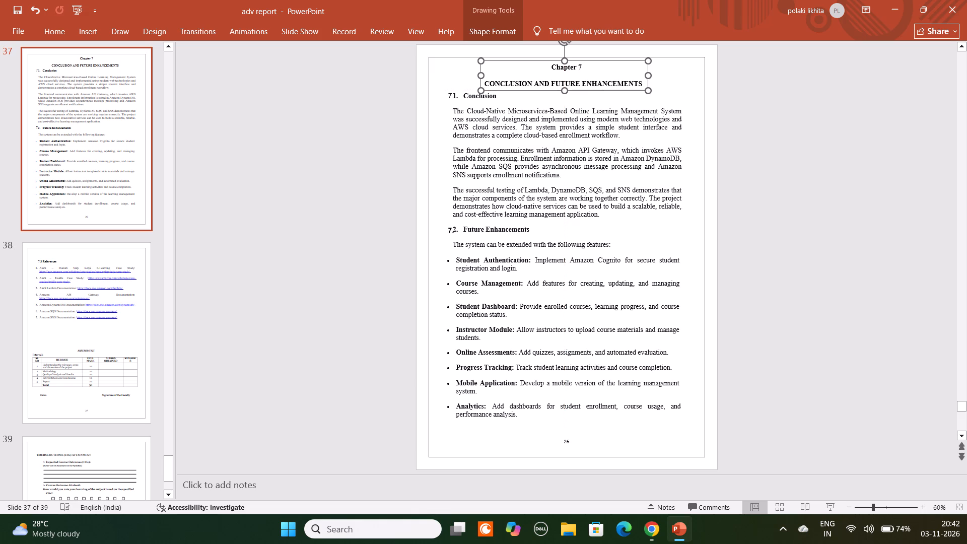
Copy the Chapter 7 heading box from slide 37 and paste it above "6.1 Advantages of the System" on slide 35.
click(600, 61)
right_click(600, 61)
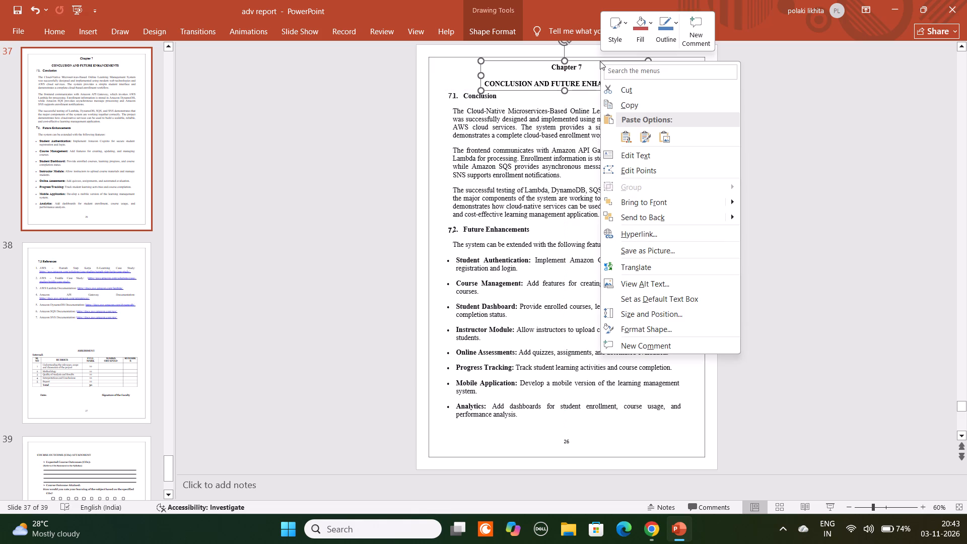
click(622, 107)
click(244, 232)
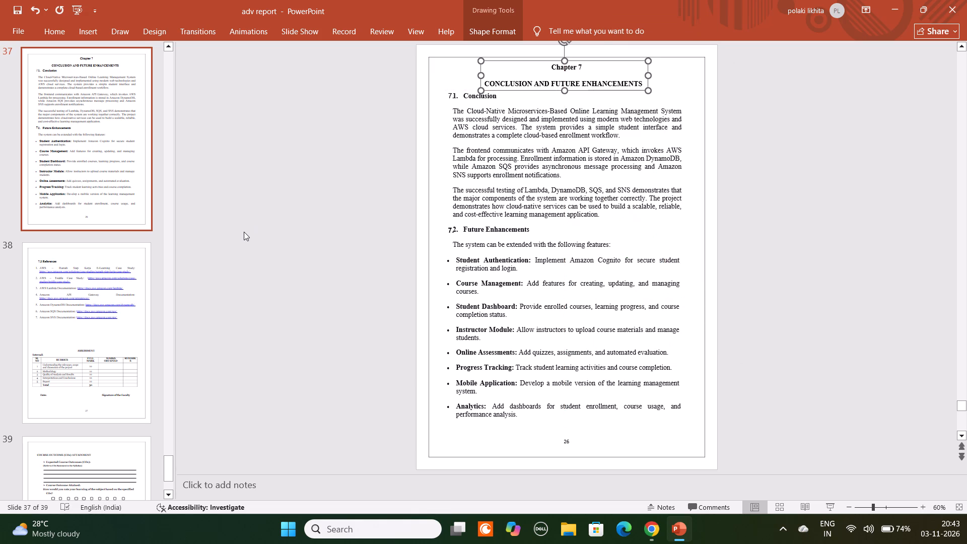
key(Up)
key(Up)
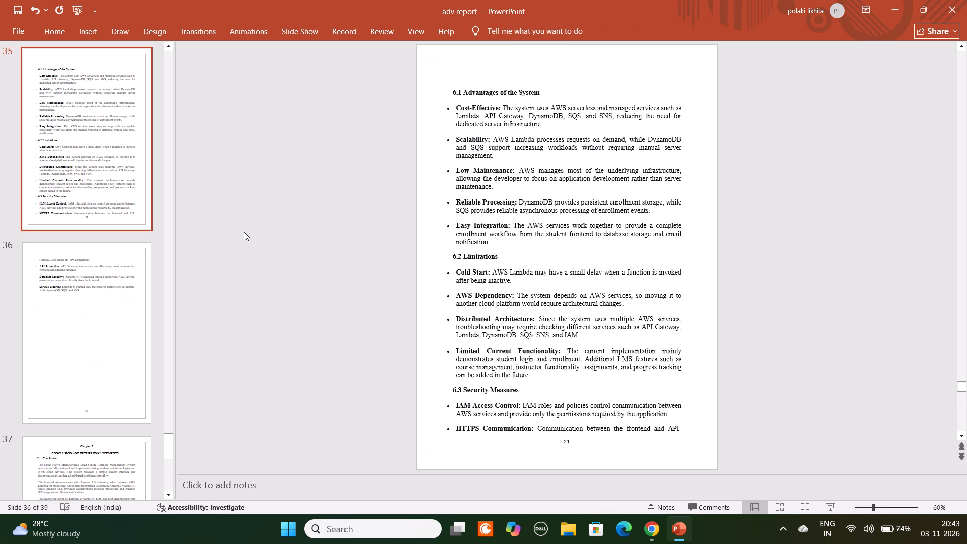
key(Up)
key(Down)
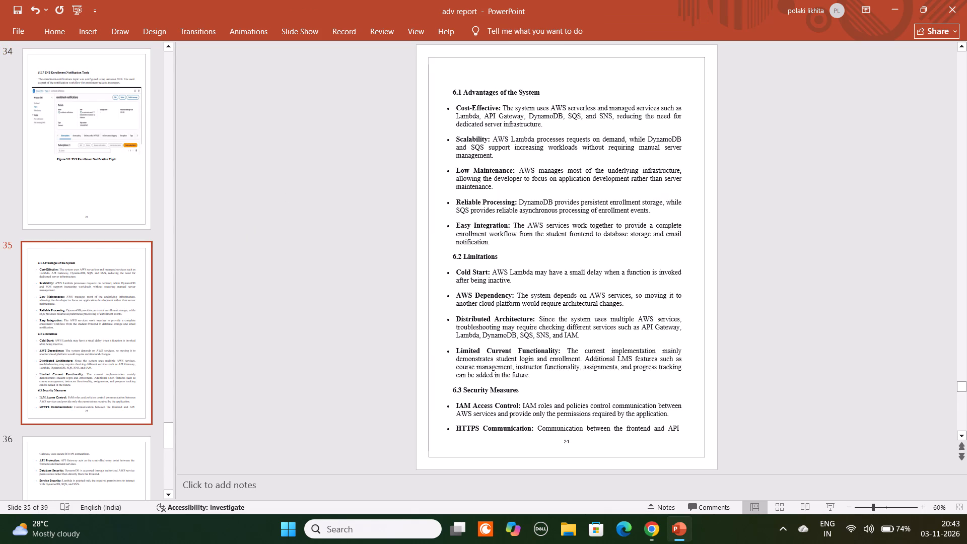
key(ctrl+v)
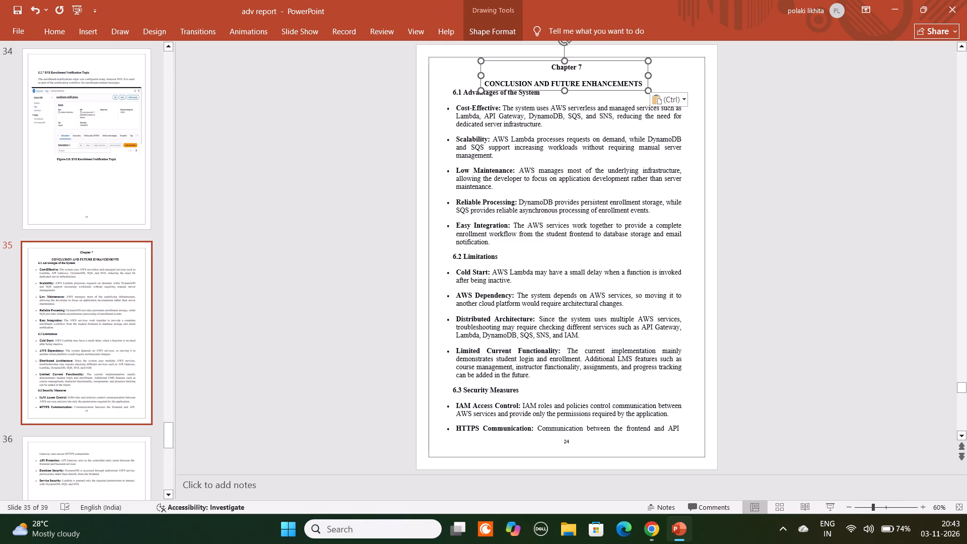
Delete the "CONCLUSION AND FUTURE ENHANCEMENTS" text from the pasted chapter heading on slide 35.
drag(487, 85, 629, 82)
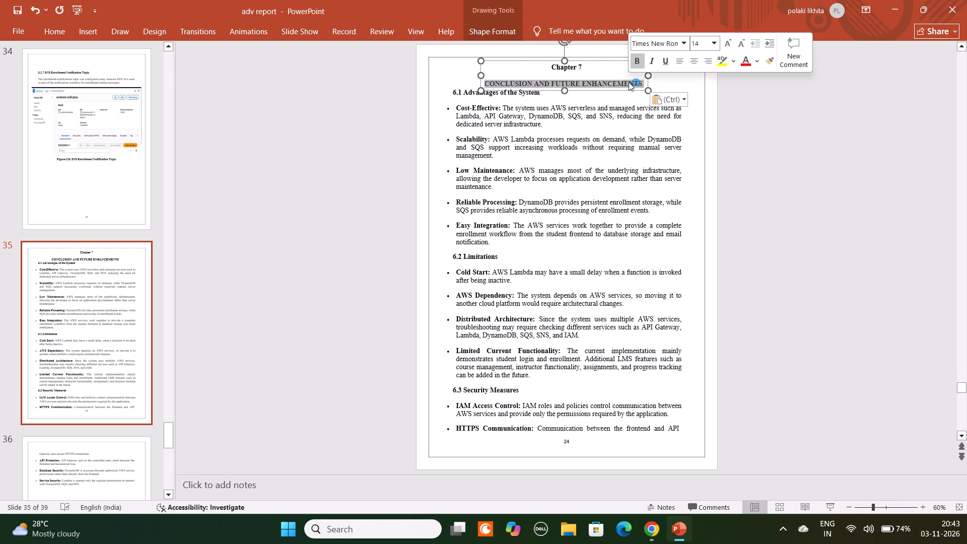
key(BackSpace)
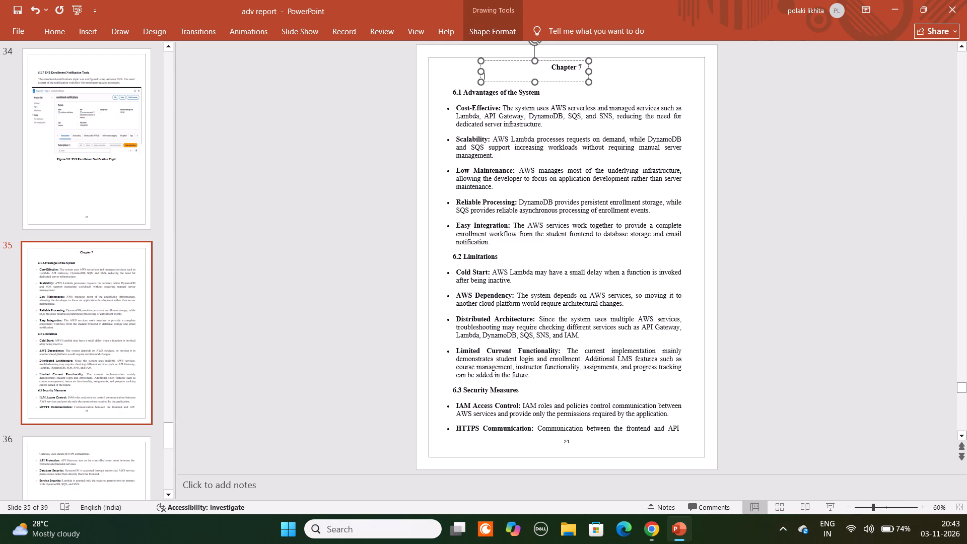
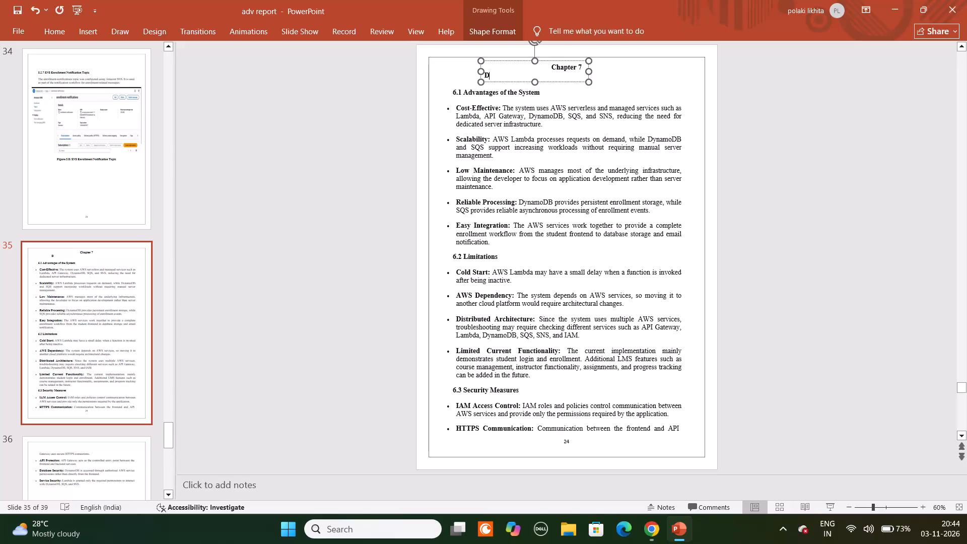
Enter "DISCUSSION AND ANALYSIS" as the chapter title in the heading box on slide 35.
text(ISCUSSION)
key(space)
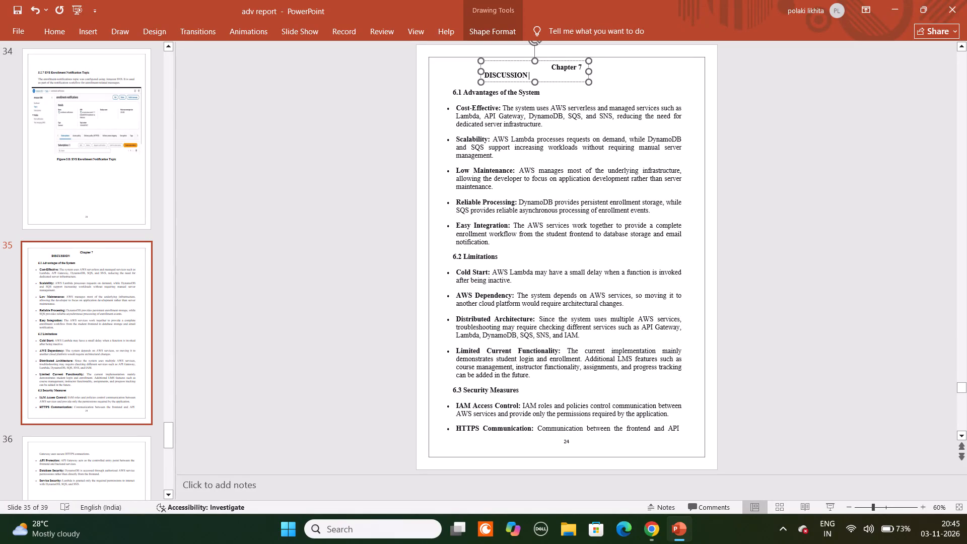
text(AND ANALYSIS)
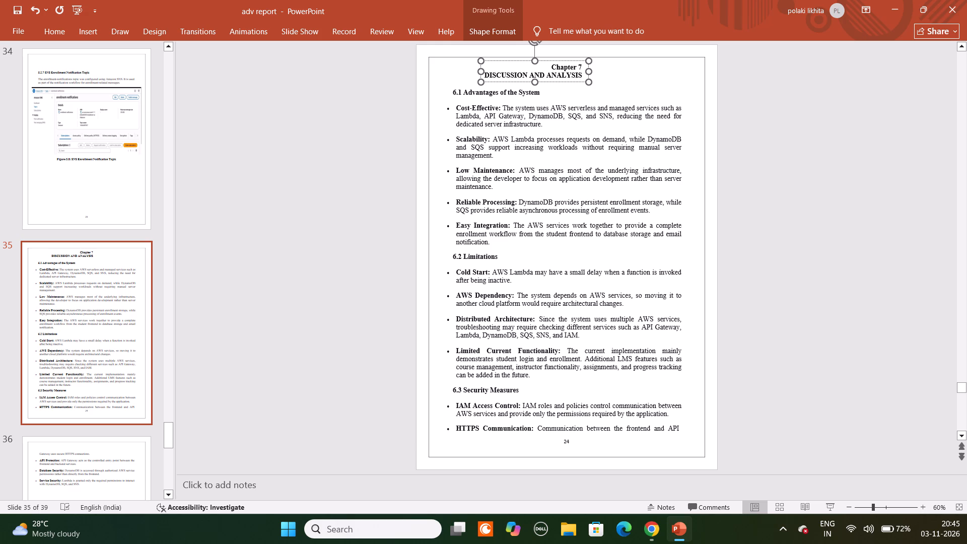
Pad the start of the "DISCUSSION AND ANALYSIS" line with spaces to shift it toward the centre under the chapter number.
click(486, 76)
key(space)
key(space)
key(space)
key(space)
key(space)
key(space)
key(space)
key(space)
key(space)
key(space)
key(space)
key(space)
key(space)
key(space)
key(space)
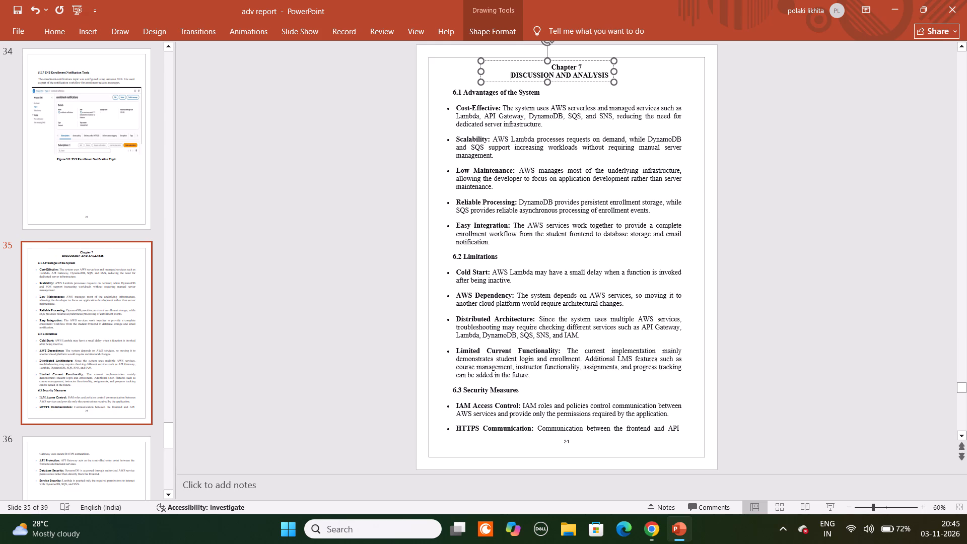
key(space)
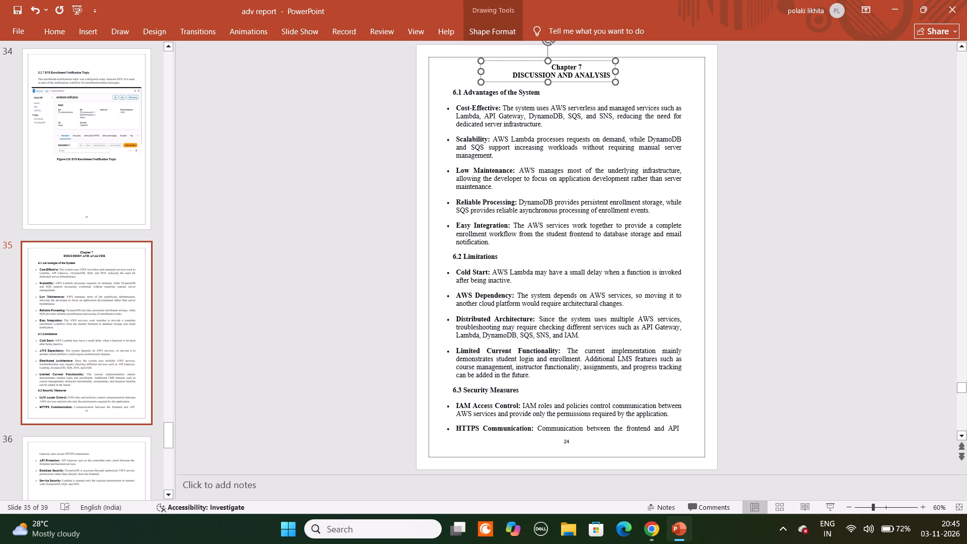
Add one blank line between "Chapter 7" and "DISCUSSION AND ANALYSIS", and move the heading box slightly up.
click(587, 65)
key(Return)
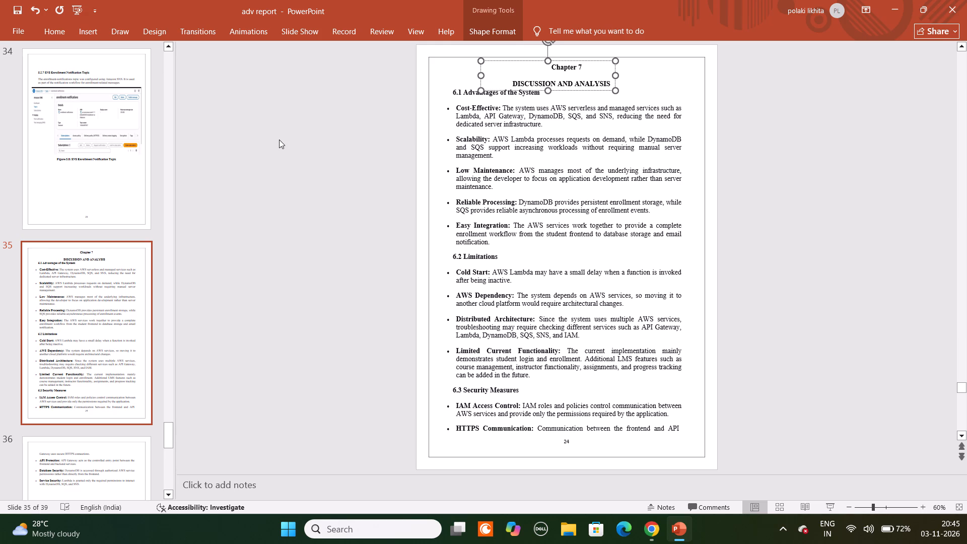
click(279, 142)
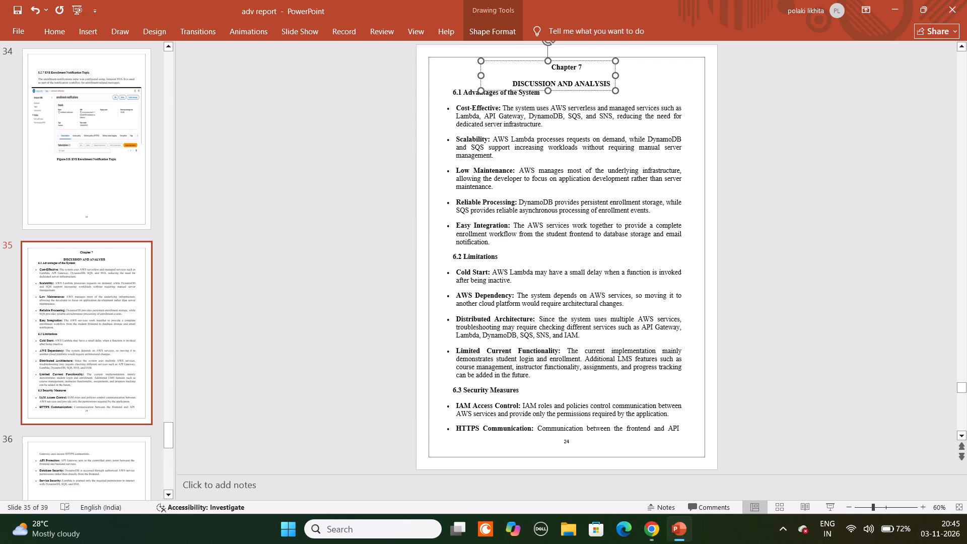
click(570, 74)
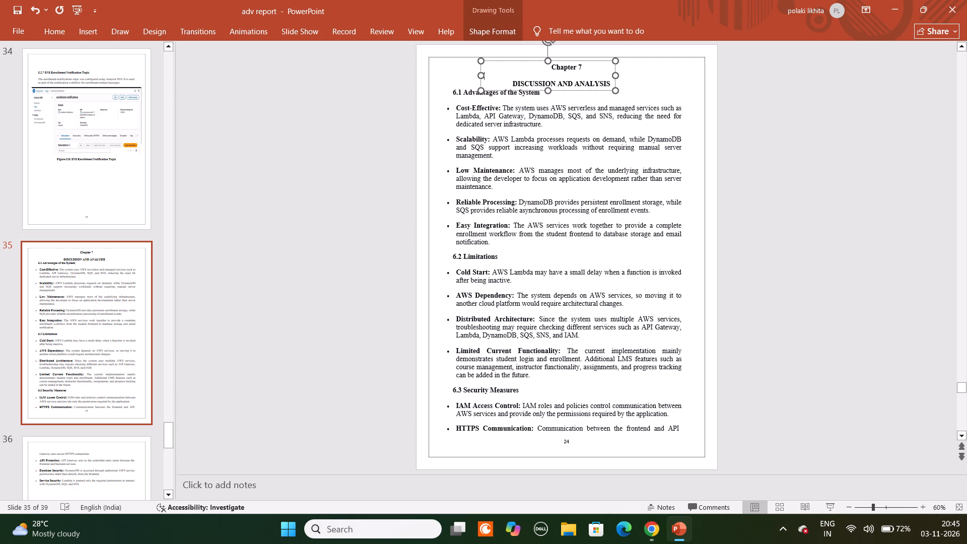
click(573, 61)
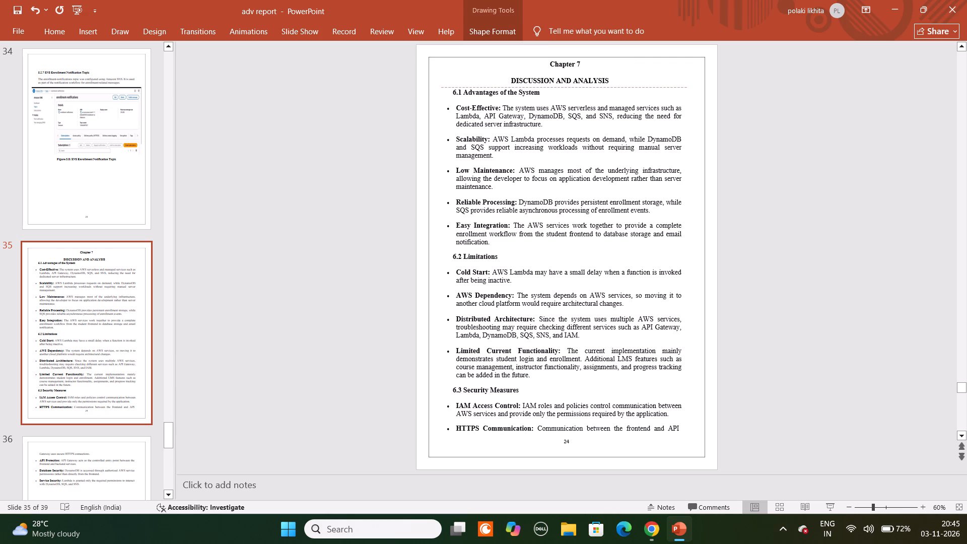
Remove ten leading spaces before "Chapter 7" to shift it toward the centre above the title.
click(547, 65)
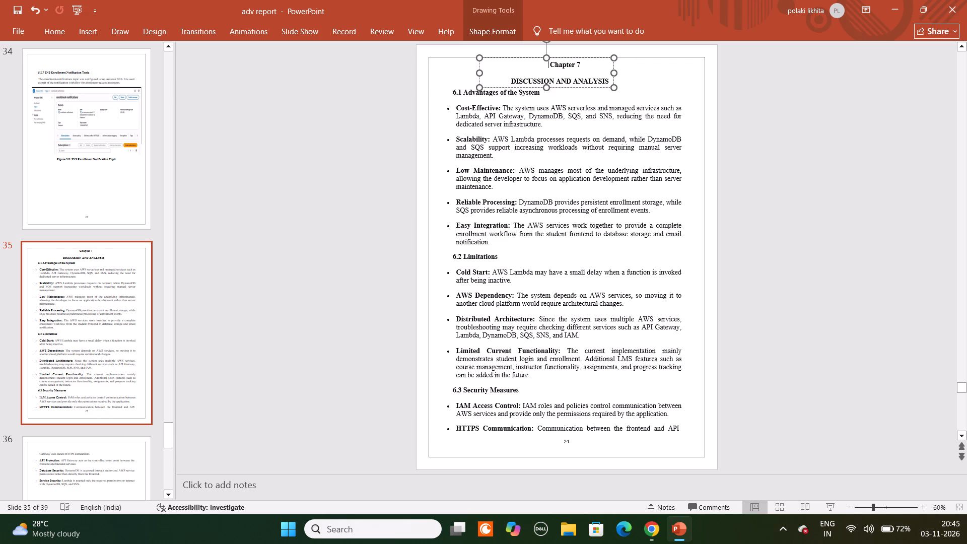
key(BackSpace)
key(BackSpace)
key(BackSpace)
key(BackSpace)
key(BackSpace)
key(BackSpace)
key(BackSpace)
key(BackSpace)
key(BackSpace)
key(BackSpace)
Change the chapter number in the slide 35 heading to 6.
key(Right)
key(Right)
key(Right)
key(Right)
key(Right)
key(Right)
key(Right)
key(Right)
key(Right)
key(Right)
key(BackSpace)
key(6)
Move the body text box on slide 35 slightly left within the page border.
click(138, 219)
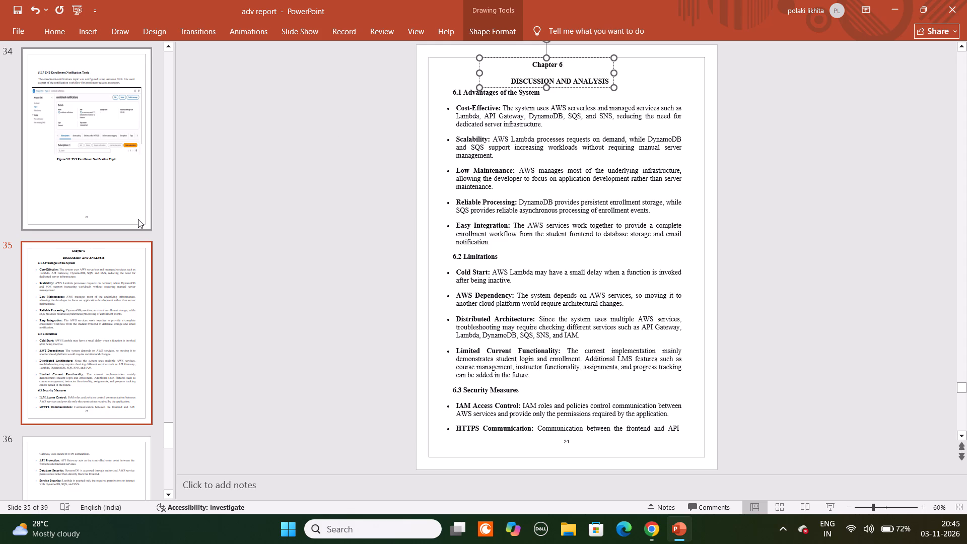
click(43, 376)
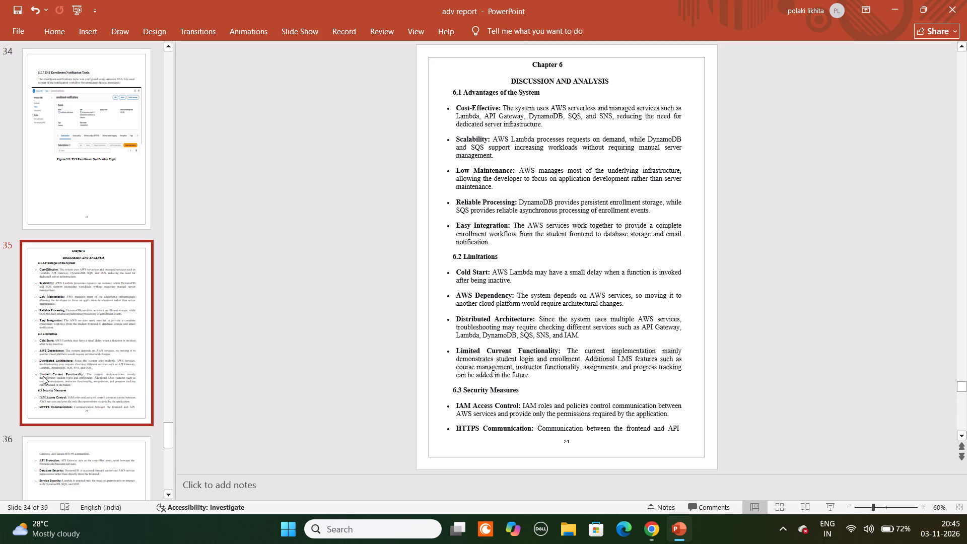
click(562, 342)
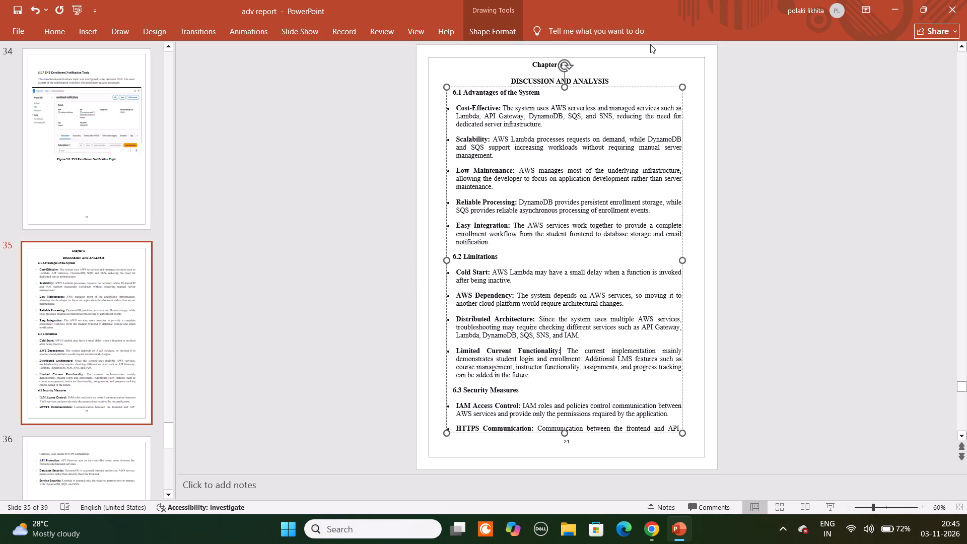
click(635, 87)
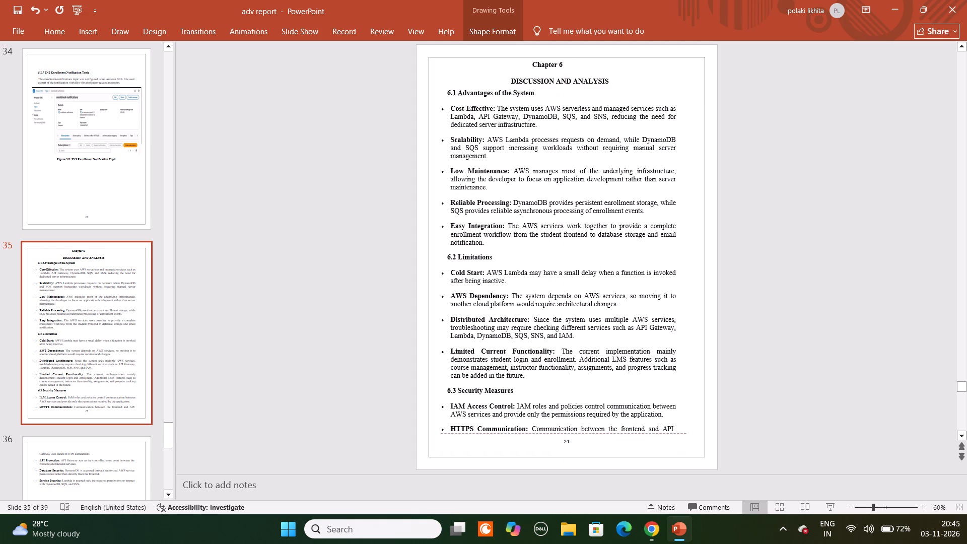
click(283, 171)
Review the closing pages on slides 36 to 39, including the Chapter 7 heading page.
key(Down)
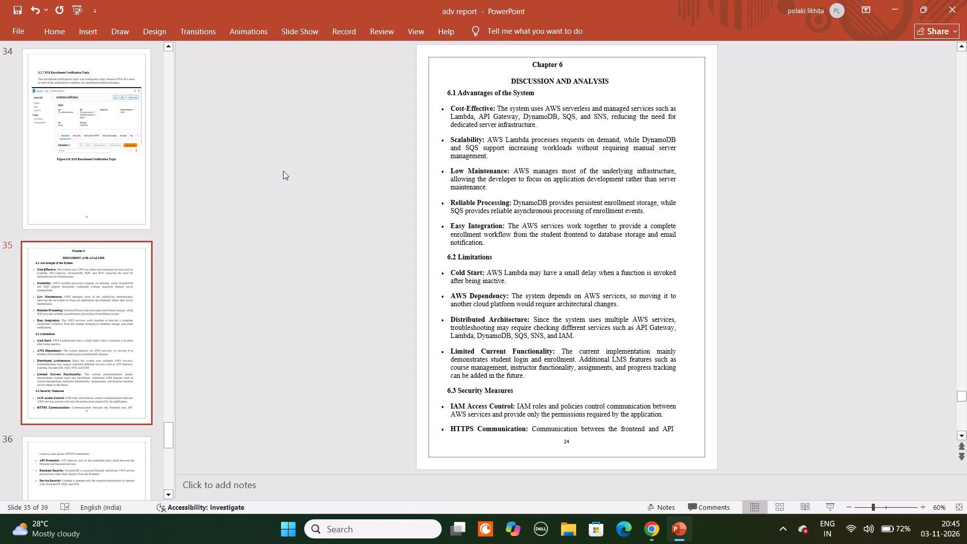
key(Up)
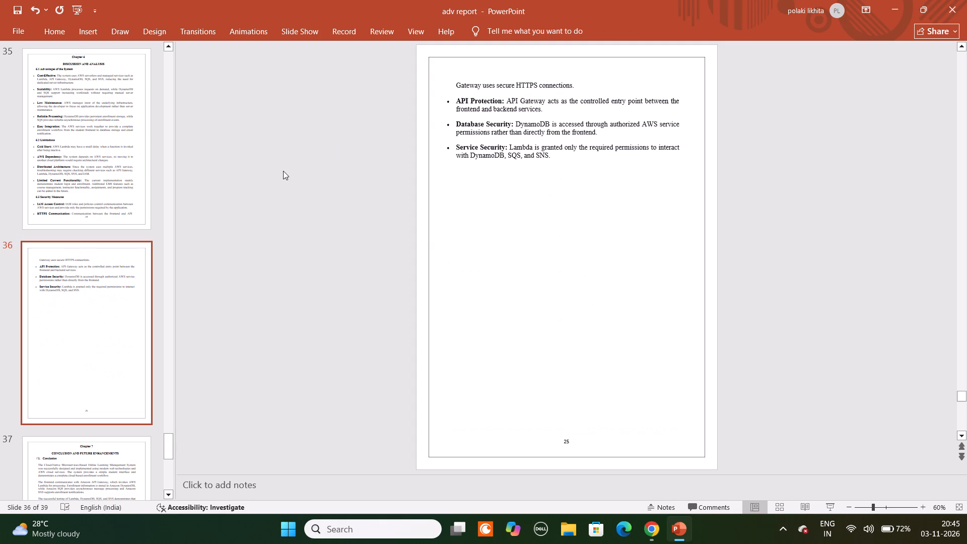
key(Down)
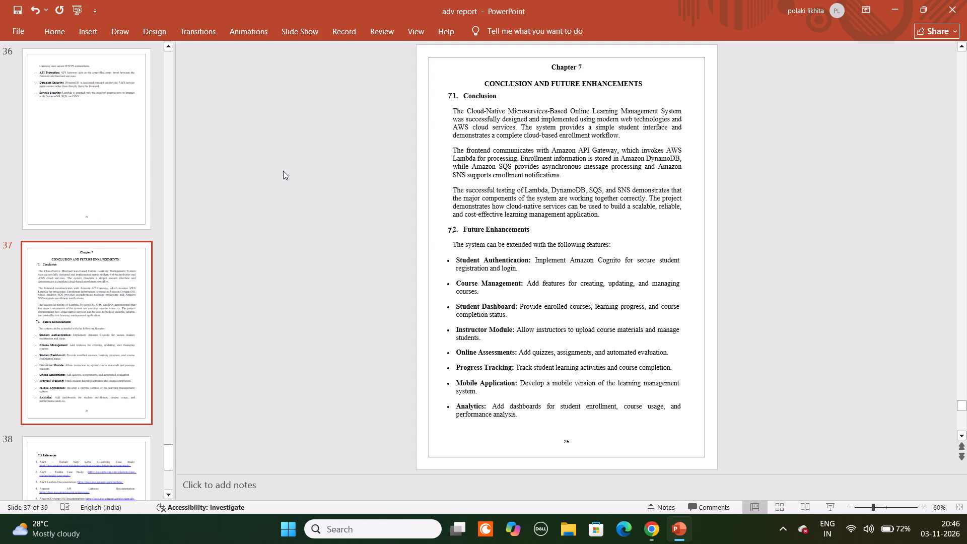
key(Down)
key(Down)
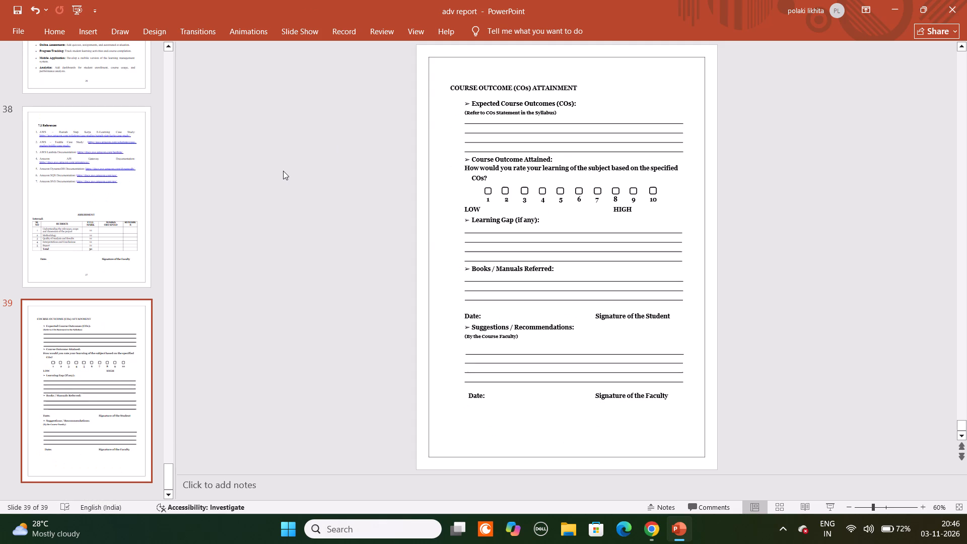
key(Up)
key(Up)
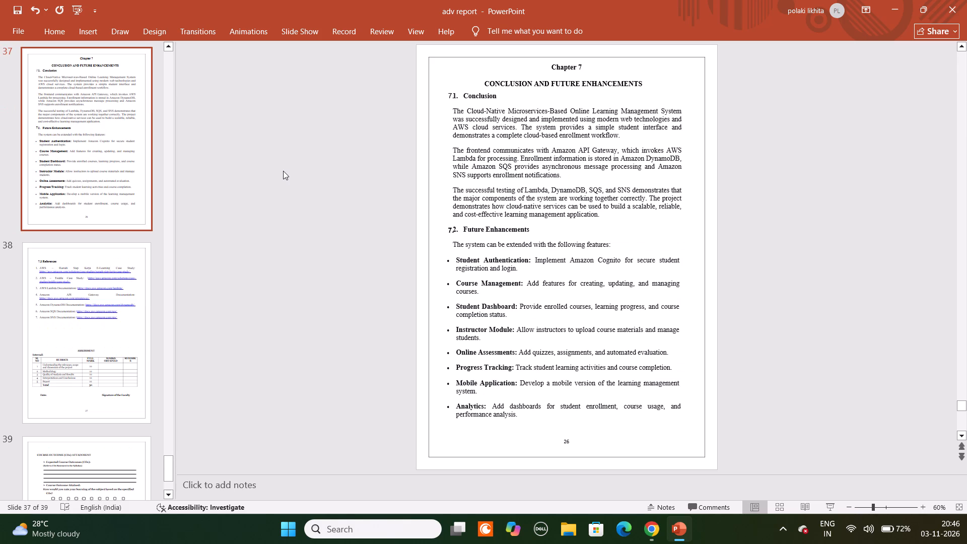
In the contents list on slide 10, set Chapter 6's page numbers: Advantages of the System 24, Limitations 24, Security Measures 25.
key(Up)
key(Up)
key(Up)
key(Up)
key(Up)
key(Up)
key(Up)
key(Up)
key(Up)
key(Up)
key(Up)
key(Up)
key(Up)
key(Up)
key(Up)
key(Up)
key(Up)
key(Up)
key(Up)
key(Up)
key(Up)
key(Up)
key(Up)
key(Up)
key(Up)
key(Up)
key(Up)
key(Up)
key(Up)
key(Up)
key(Up)
key(Up)
key(Up)
key(Up)
key(Up)
key(Up)
key(Up)
key(Up)
key(Up)
key(Up)
key(Up)
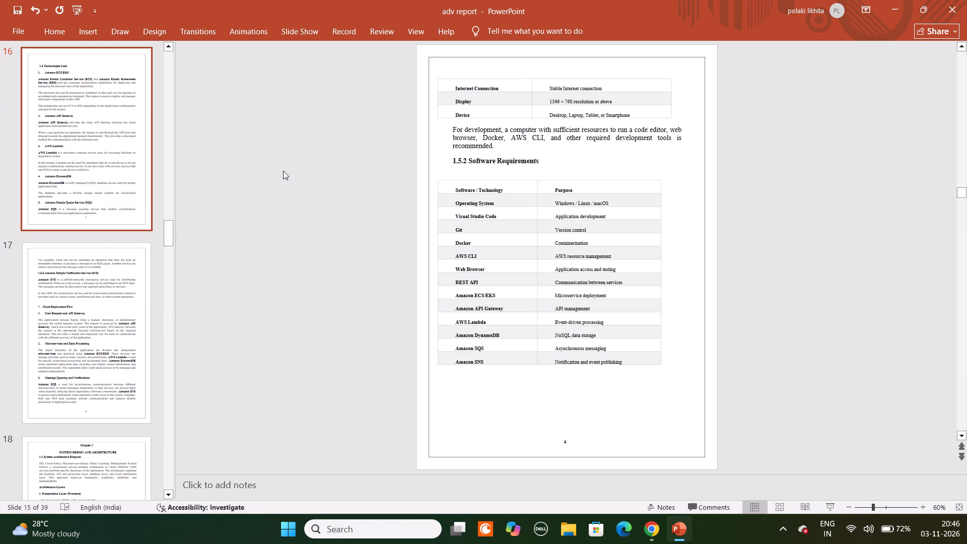
key(Down)
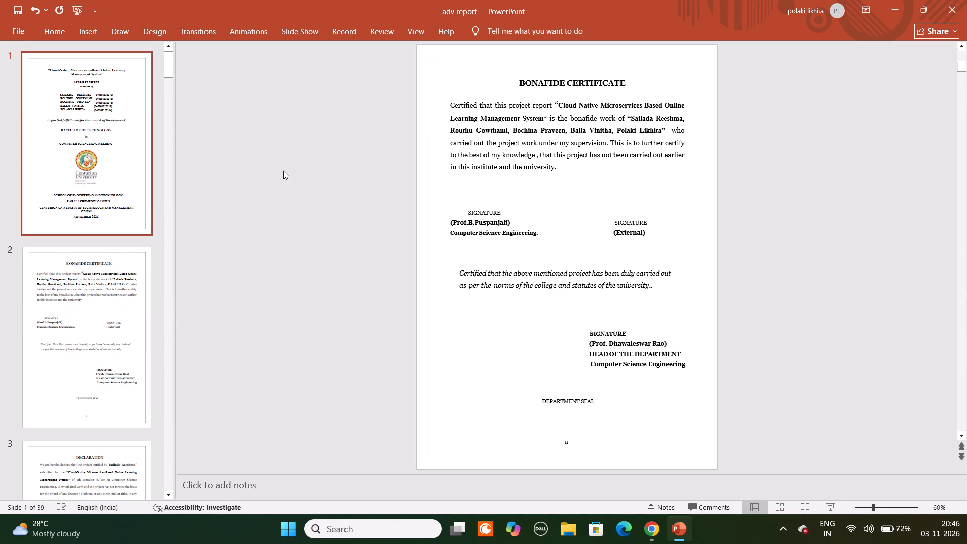
key(Down)
key(Down)
key(Down)
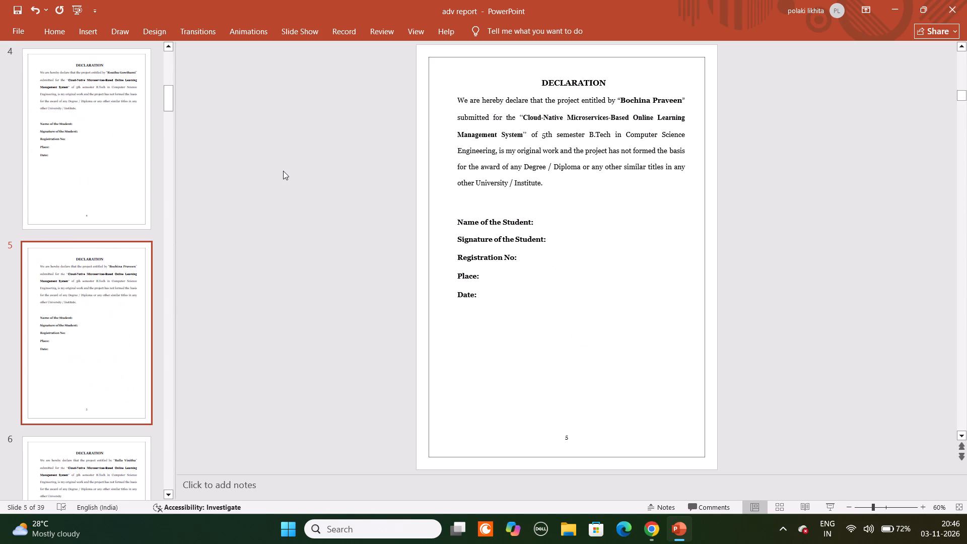
key(Down)
key(Down)
key(Down)
key(Down)
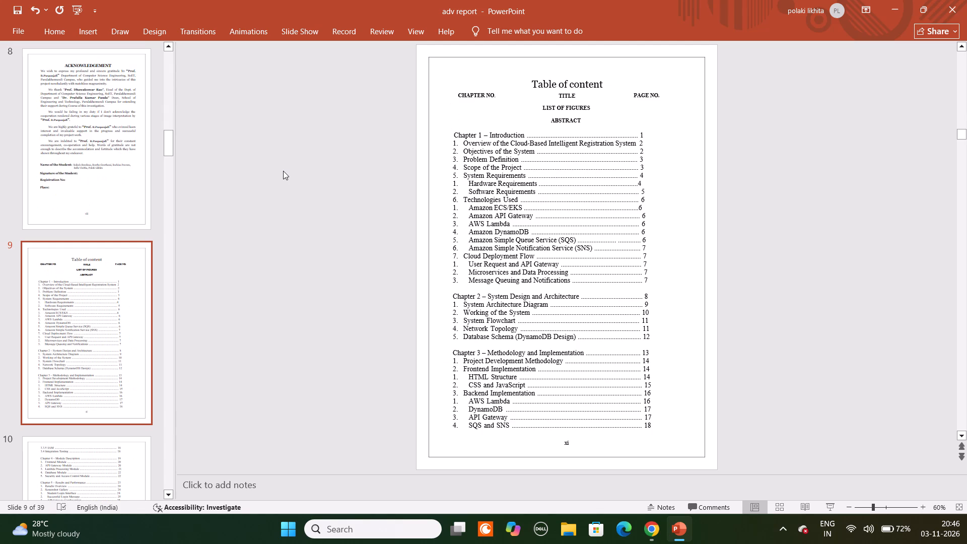
key(Down)
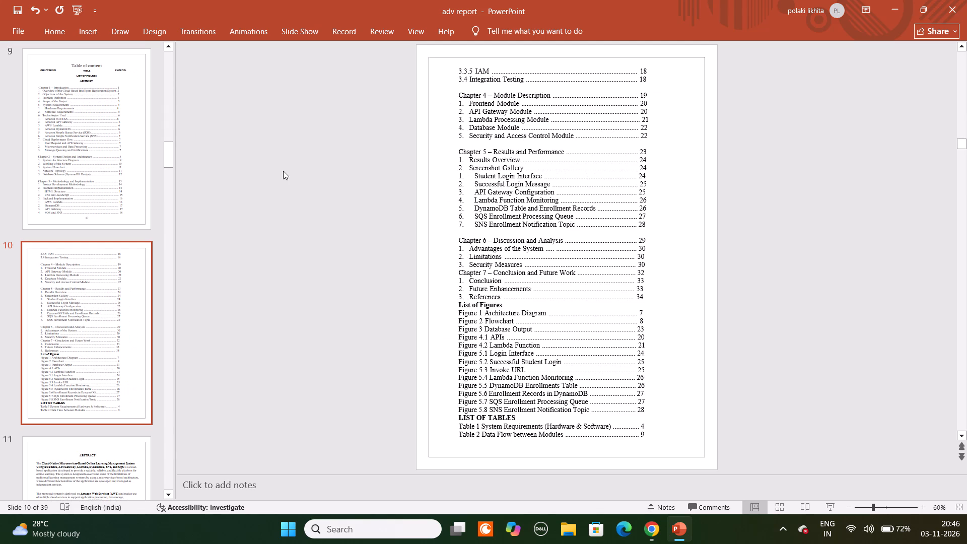
click(645, 249)
key(BackSpace)
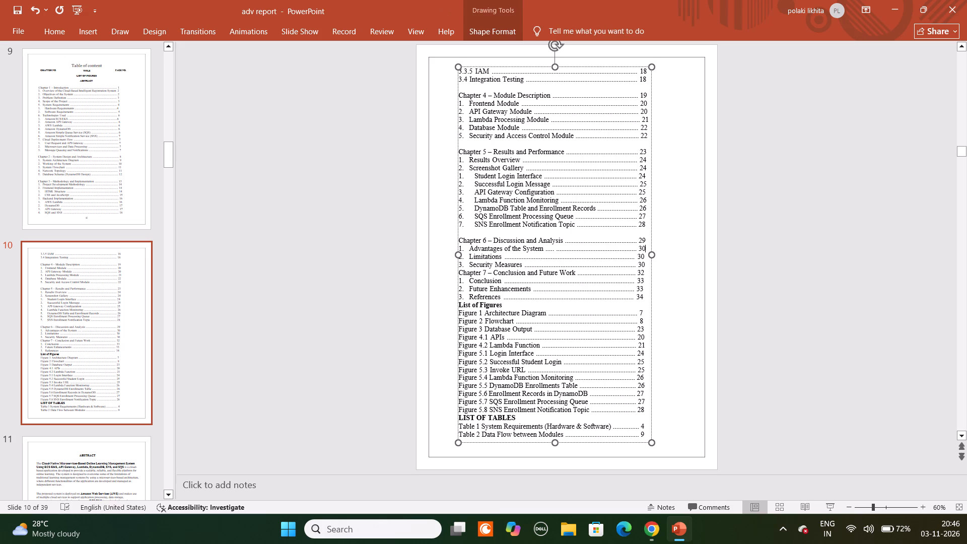
key(BackSpace)
text(24)
key(Down)
key(BackSpace)
key(BackSpace)
text(24)
key(Down)
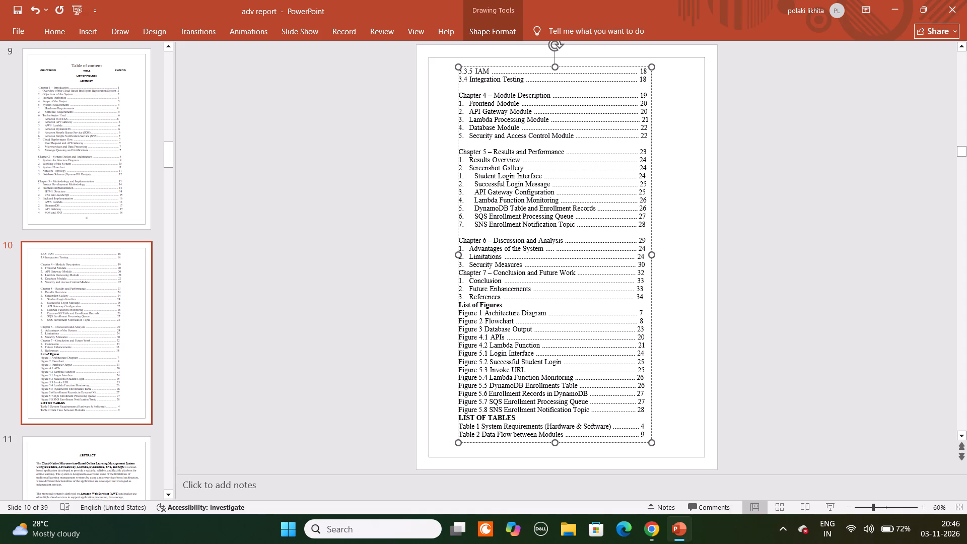
key(BackSpace)
key(BackSpace)
text(25)
key(Down)
In the slide 10 contents list, set Chapter 7's page numbers: Conclusion 26, Future Enhancements 26, References 27.
key(Down)
key(BackSpace)
key(BackSpace)
text(26)
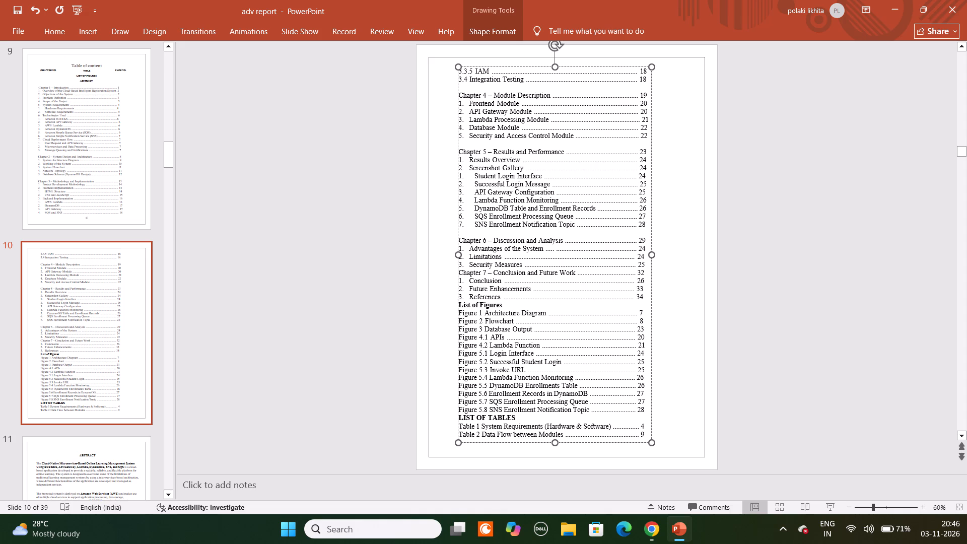
key(Down)
key(BackSpace)
key(BackSpace)
key(2)
key(6)
key(Down)
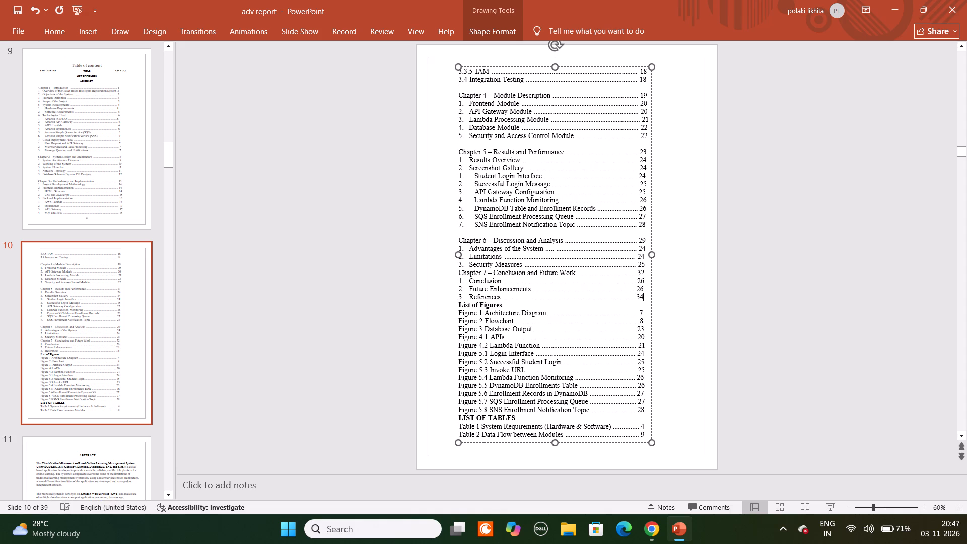
key(BackSpace)
key(BackSpace)
text(27)
click(430, 299)
click(321, 284)
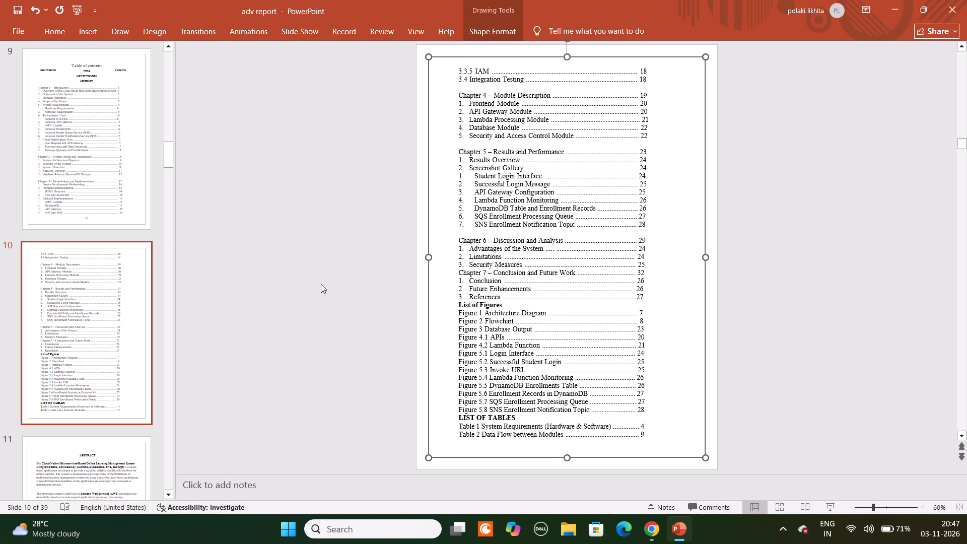
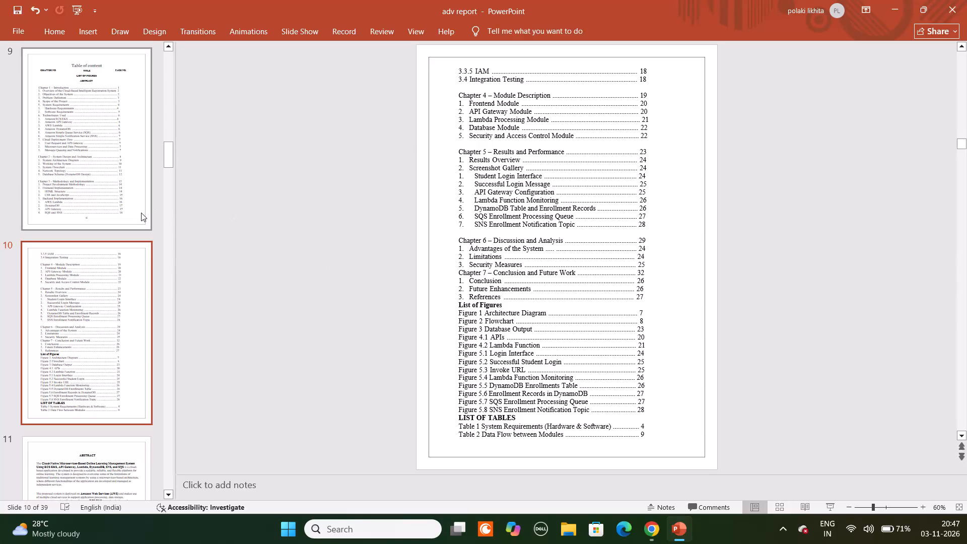
Copy the contents page on slide 10 and paste the duplicate directly after it.
right_click(92, 381)
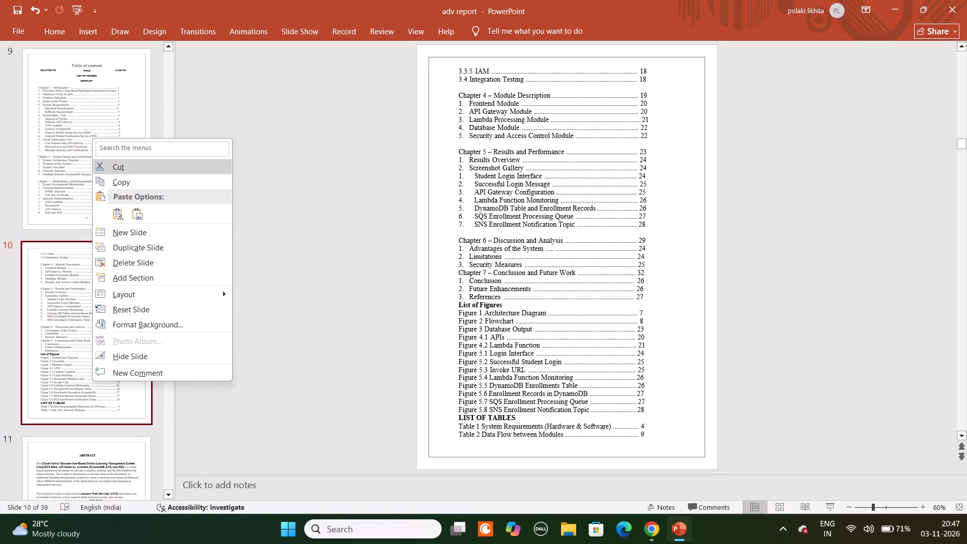
click(125, 183)
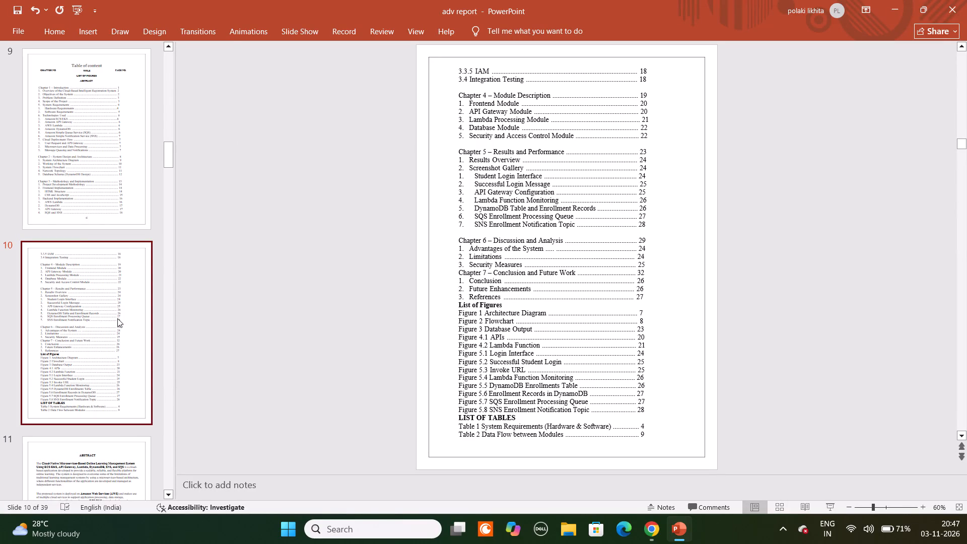
click(103, 448)
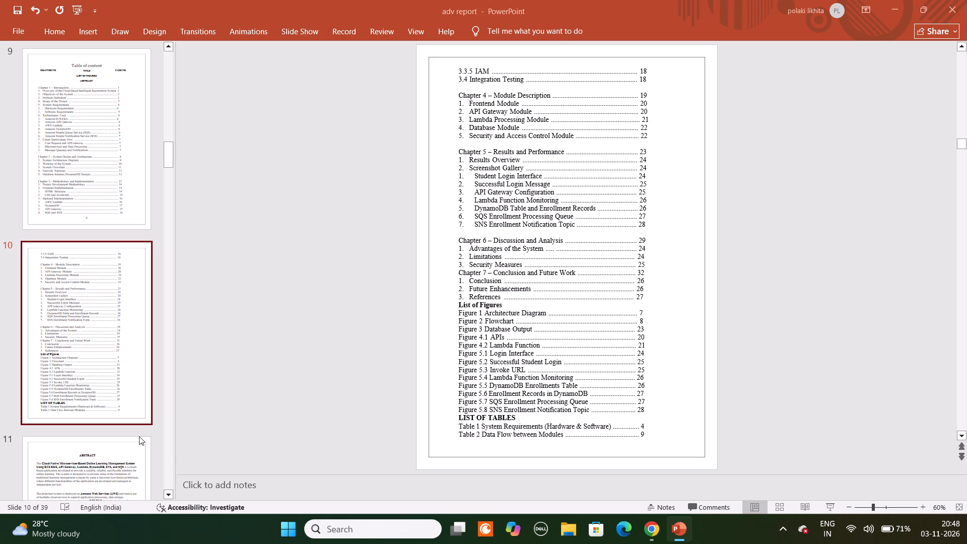
key(ctrl+v)
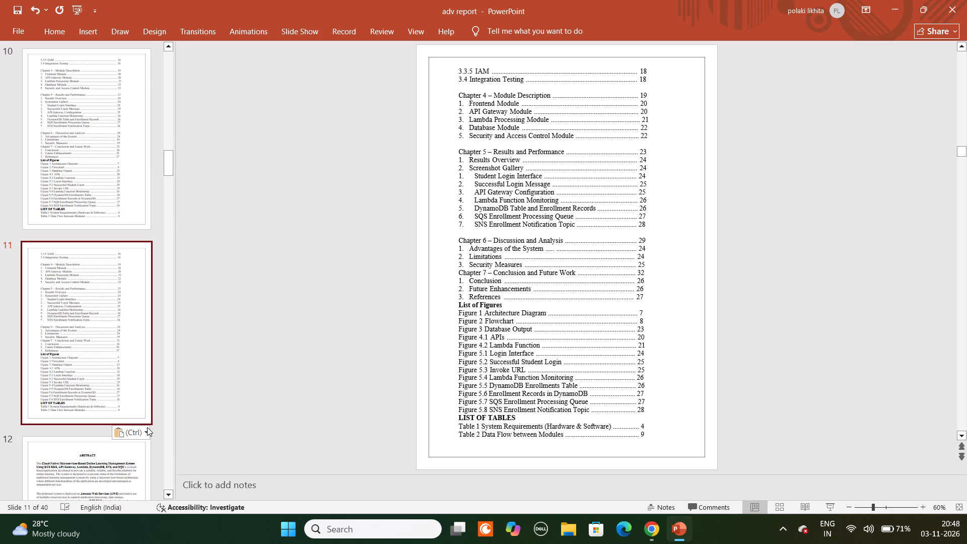
On the duplicate slide 11, delete all entries above List of Figures, leaving only the lists of figures and tables.
click(89, 358)
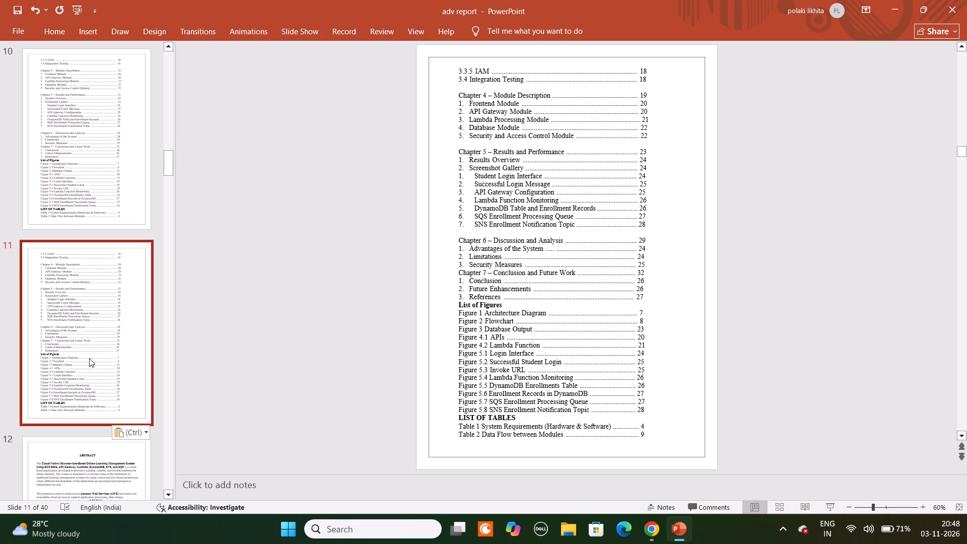
key(Up)
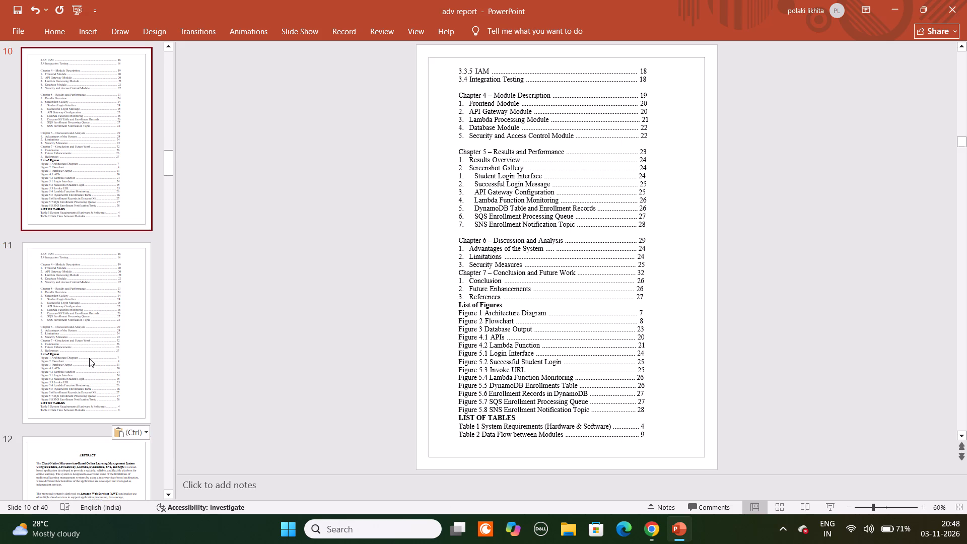
key(Up)
key(Down)
key(Down)
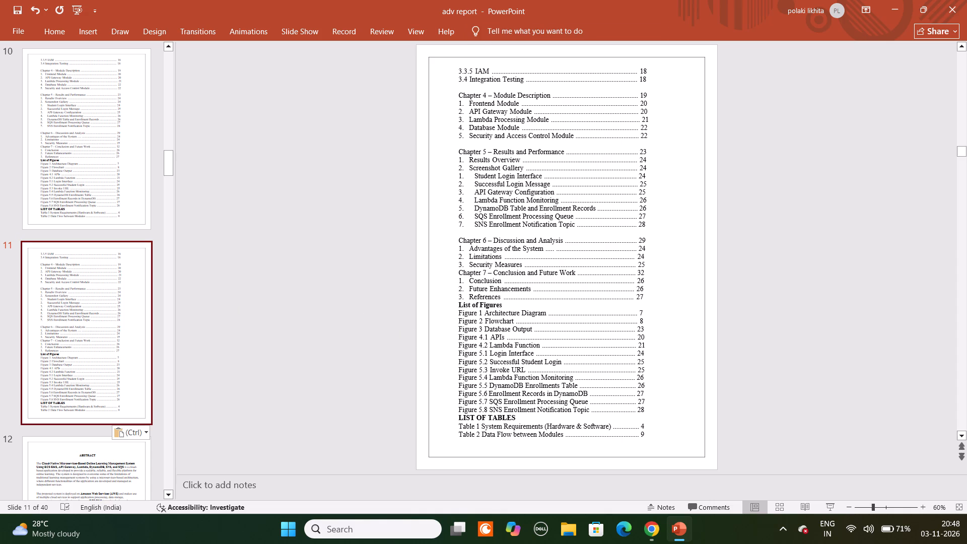
drag(459, 71, 515, 265)
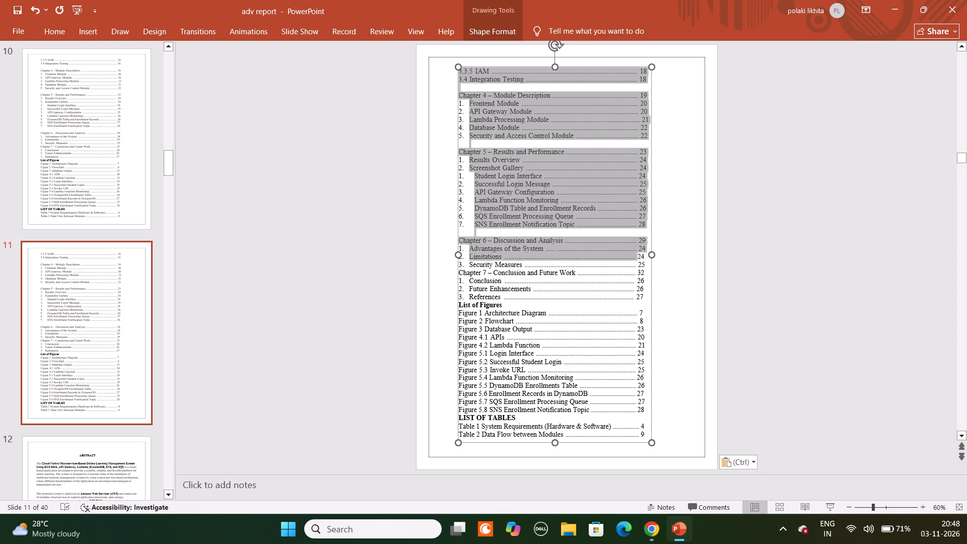
drag(515, 265, 517, 295)
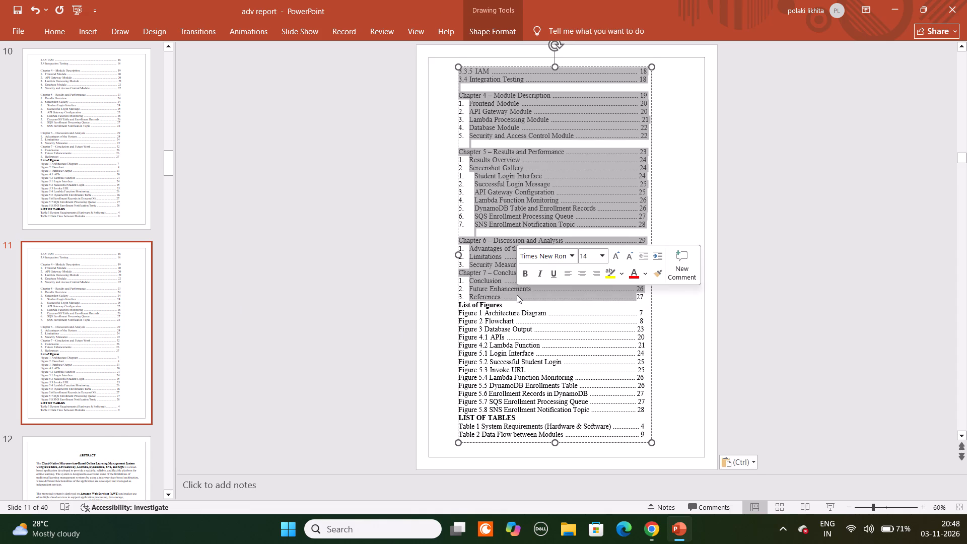
key(BackSpace)
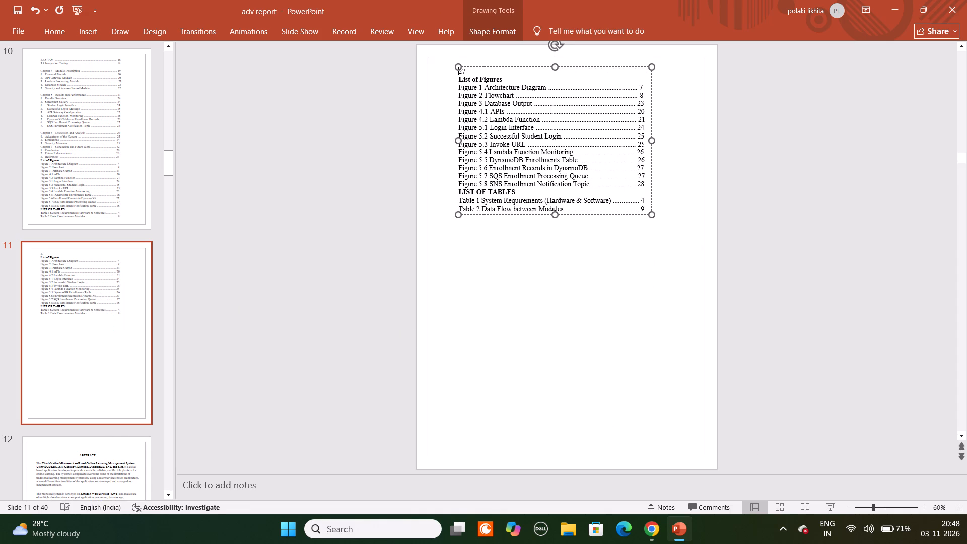
click(468, 72)
key(BackSpace)
key(BackSpace)
click(237, 260)
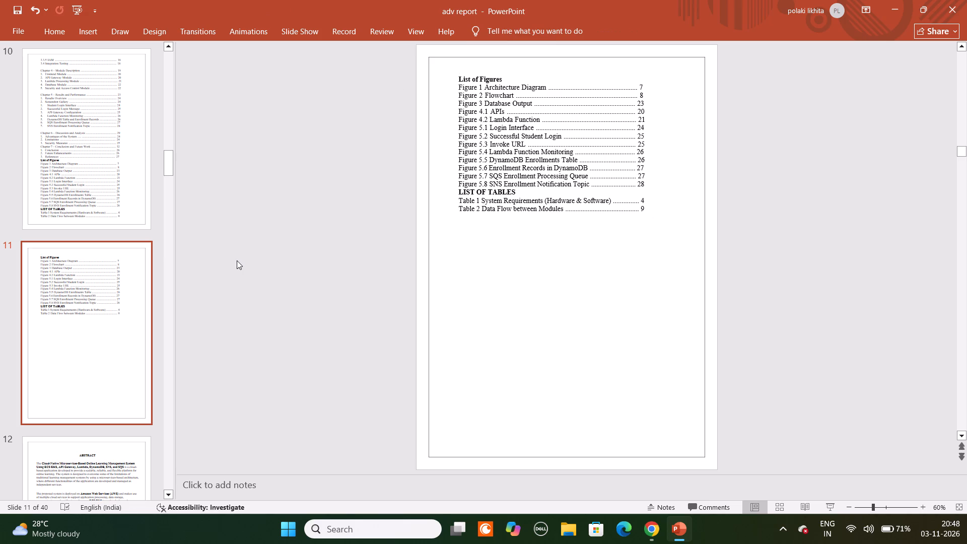
Move the contents text box on slide 10 slightly left and down within the page border.
key(Up)
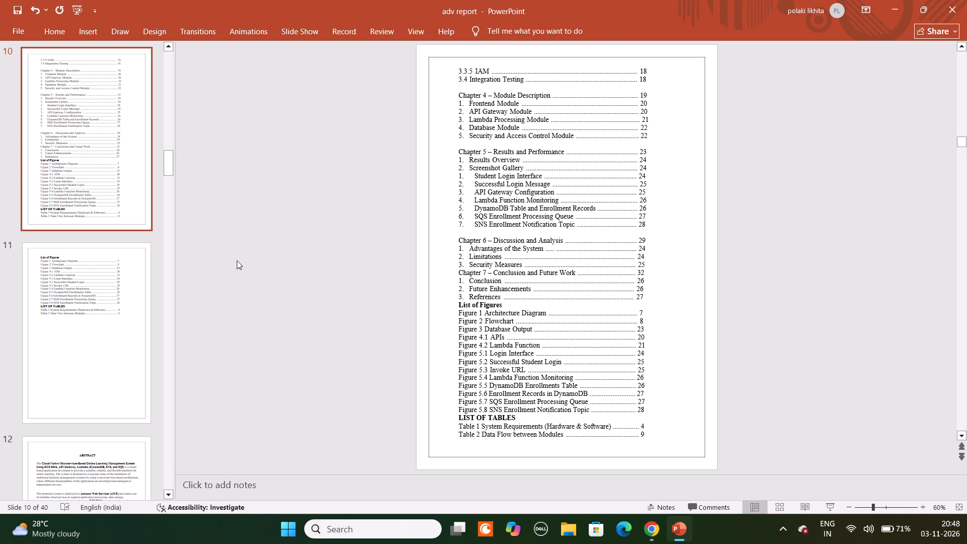
click(605, 288)
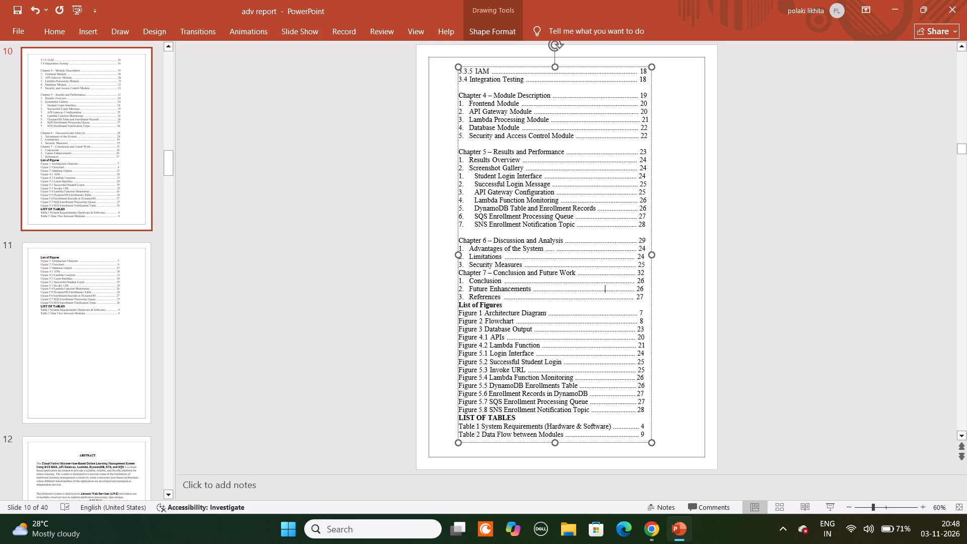
drag(616, 65, 612, 65)
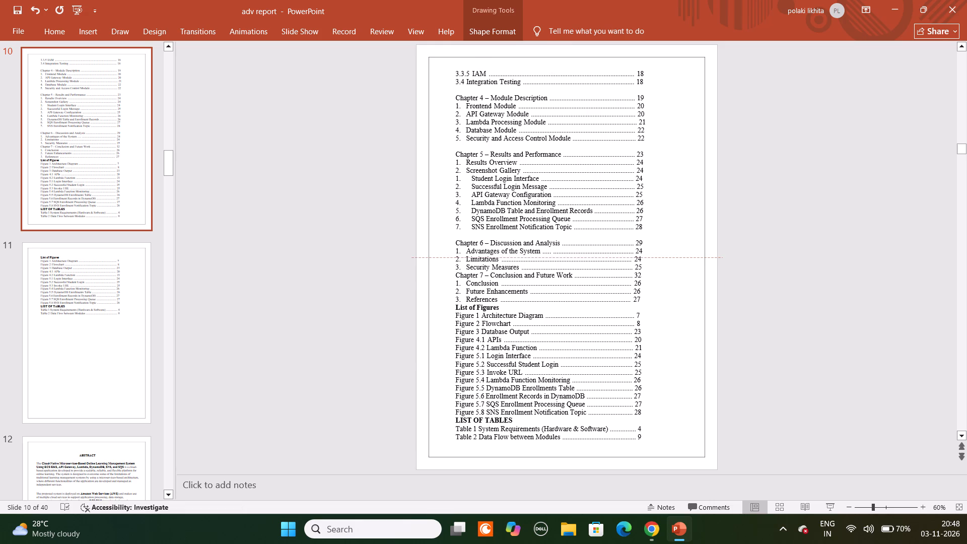
drag(612, 65, 606, 67)
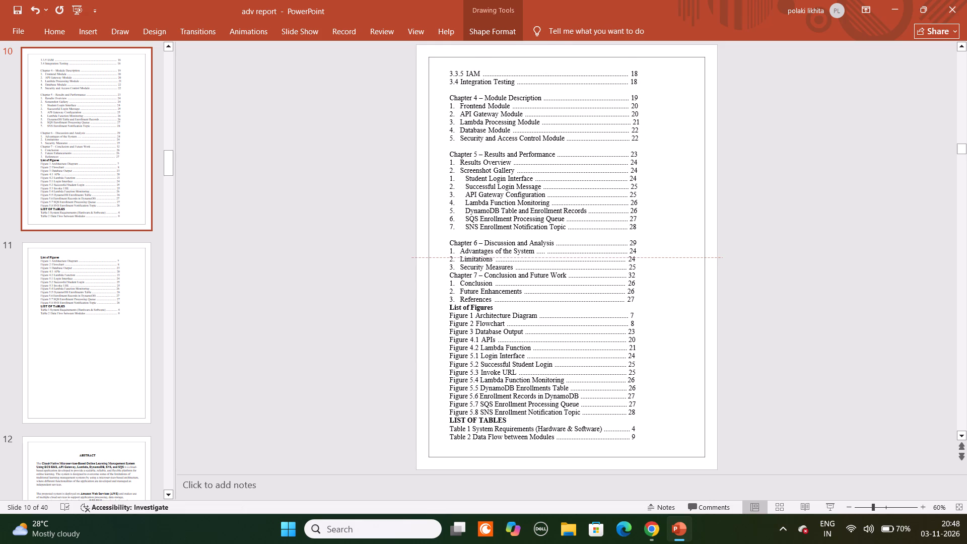
drag(606, 67, 606, 67)
click(383, 187)
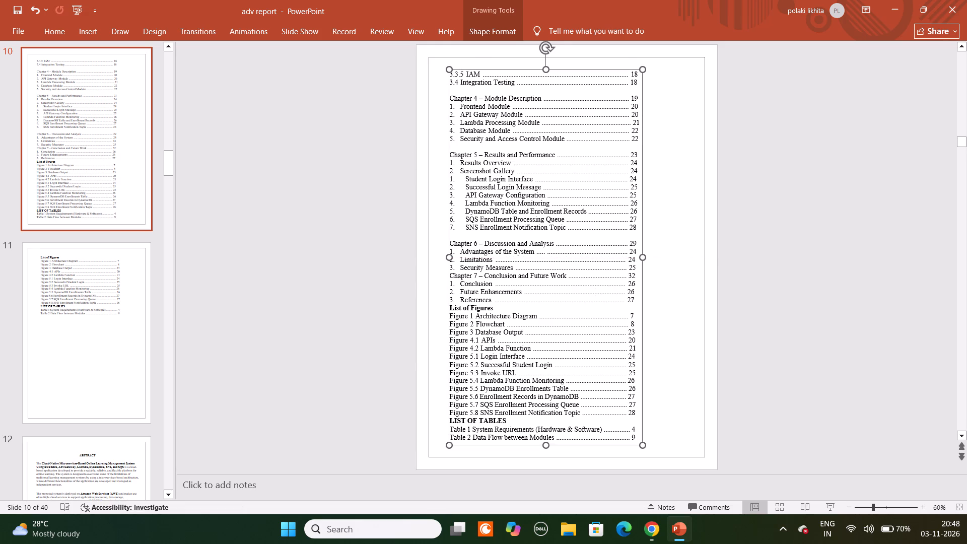
Delete the List of Figures and LIST OF TABLES sections, with all their entries, from slide 10.
click(448, 311)
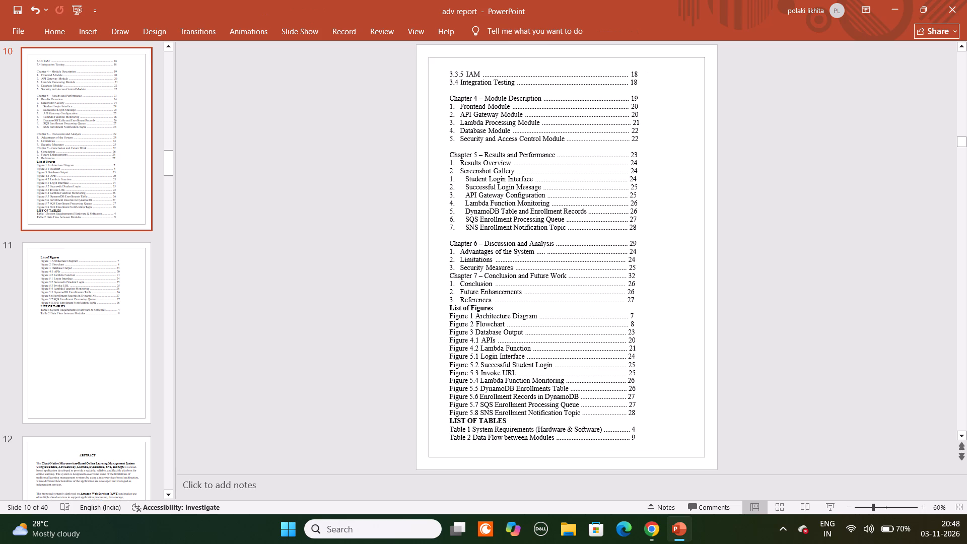
drag(451, 310, 576, 451)
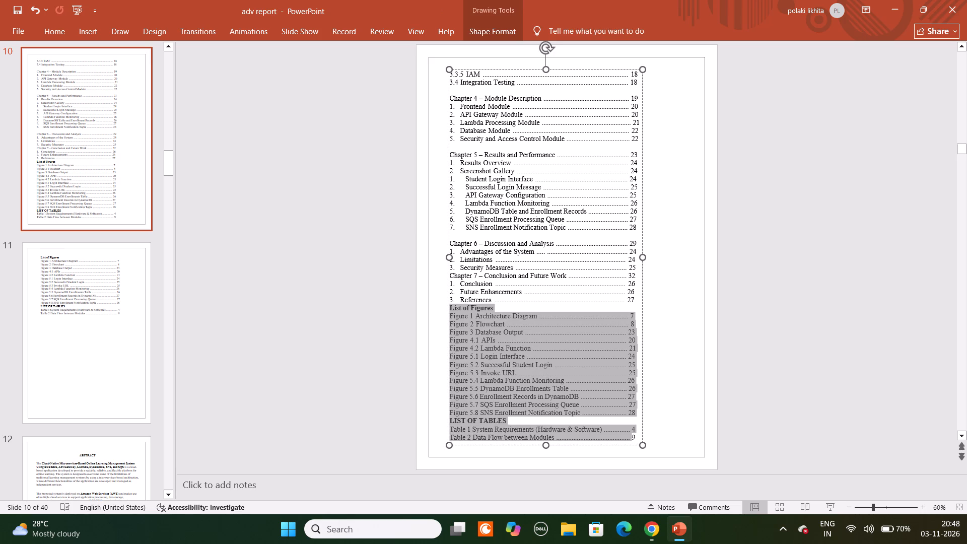
drag(576, 451, 699, 442)
key(BackSpace)
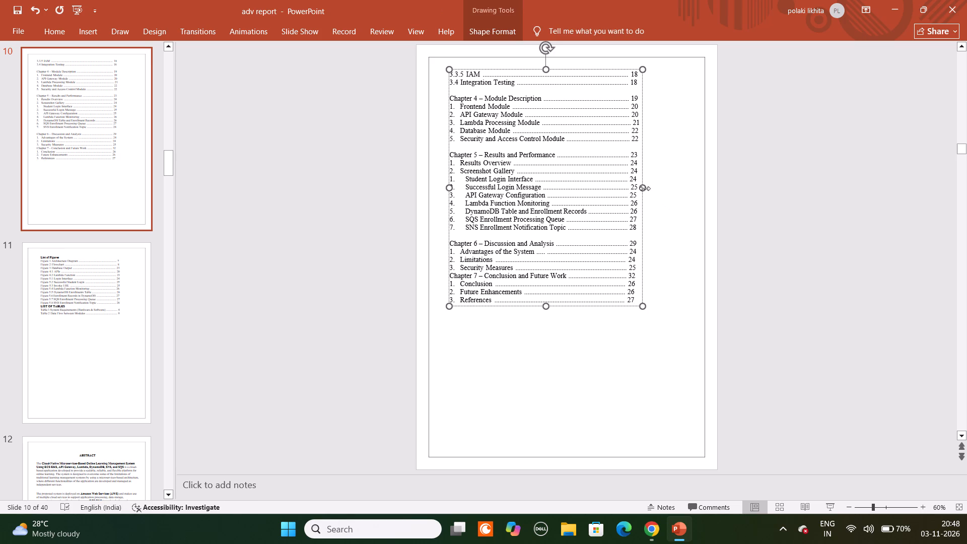
Widen the contents text box on slide 10 by extending its right edge toward the page border.
drag(645, 188, 654, 188)
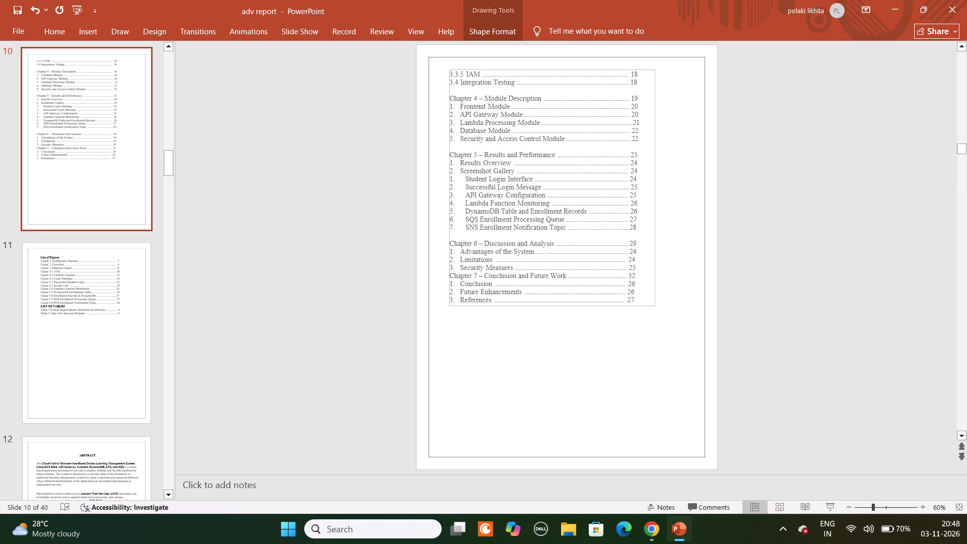
drag(654, 188, 666, 188)
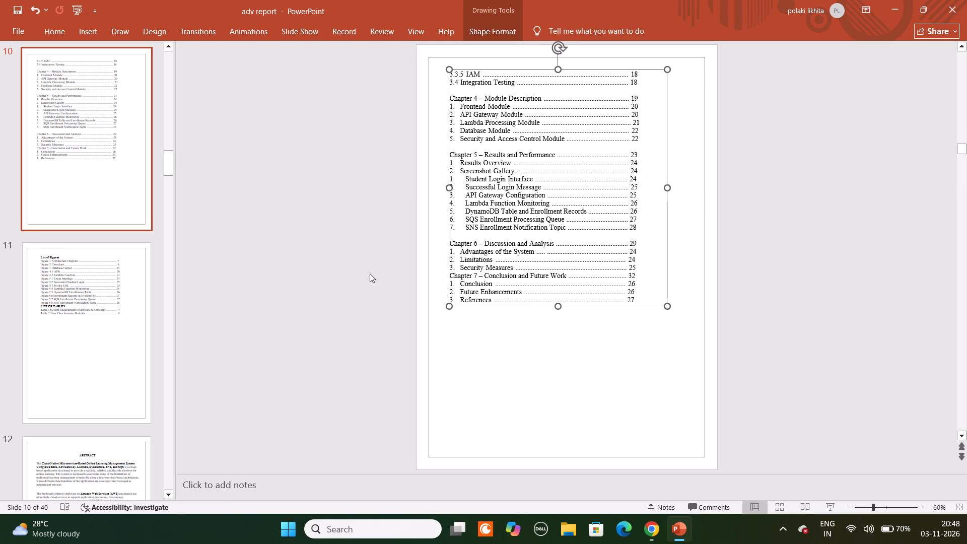
click(370, 274)
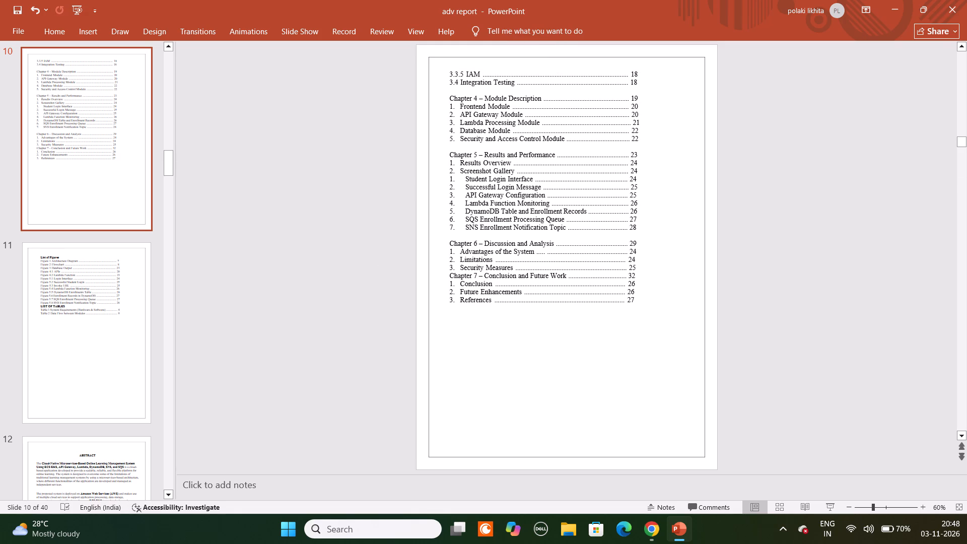
Extend the dot leader of Chapter 4 – Module Description close to the page border, widening the text box further so page number 19 fits.
click(586, 100)
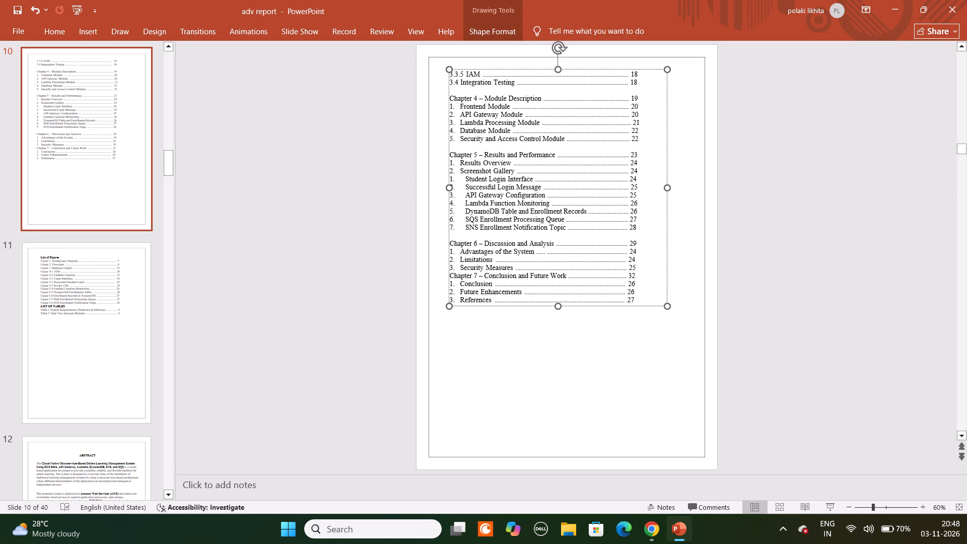
text(....)
text(........)
drag(670, 187, 681, 189)
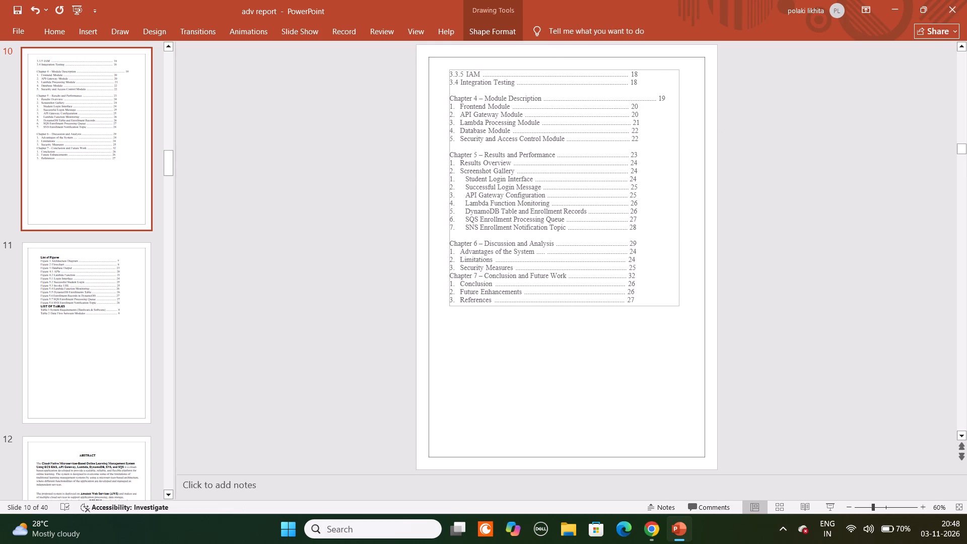
drag(681, 189, 689, 189)
drag(689, 189, 689, 189)
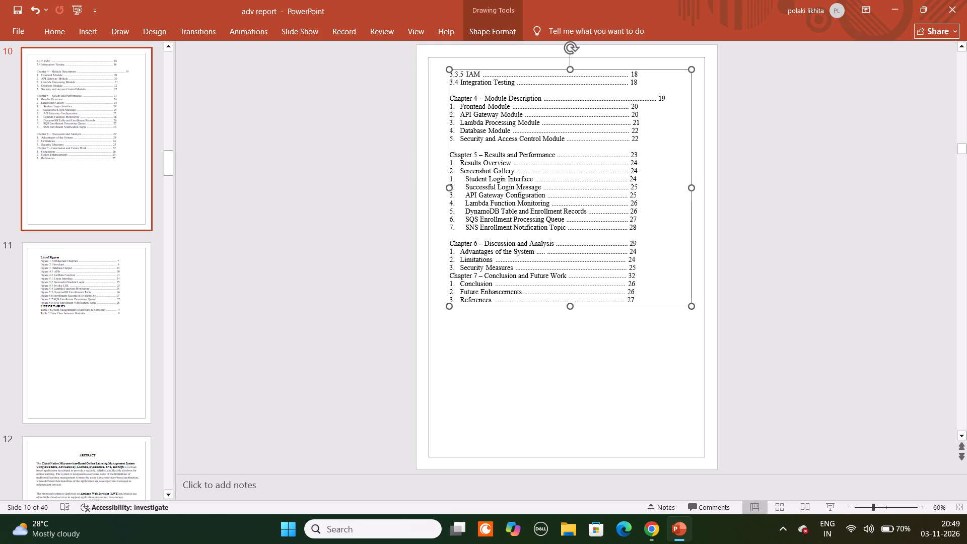
click(588, 100)
text(.....)
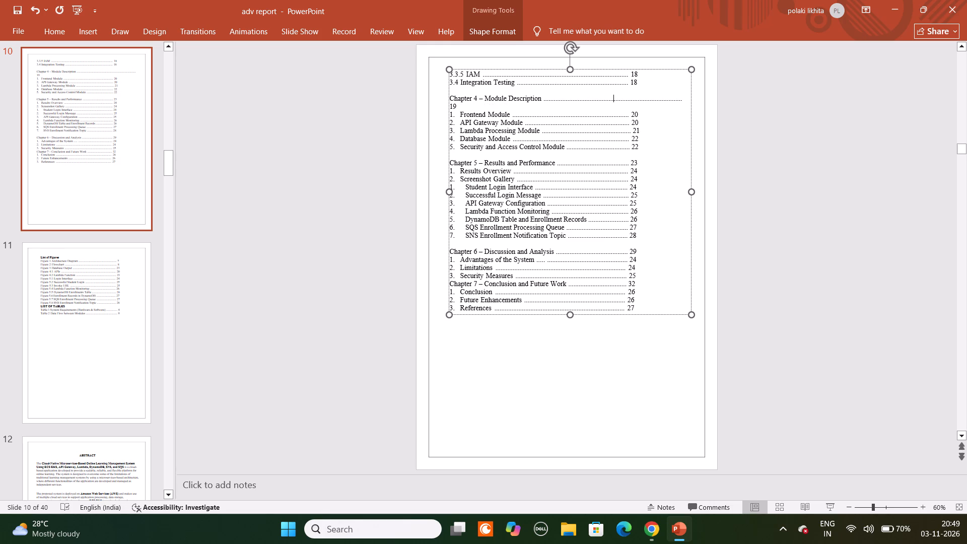
key(BackSpace)
key(BackSpace)
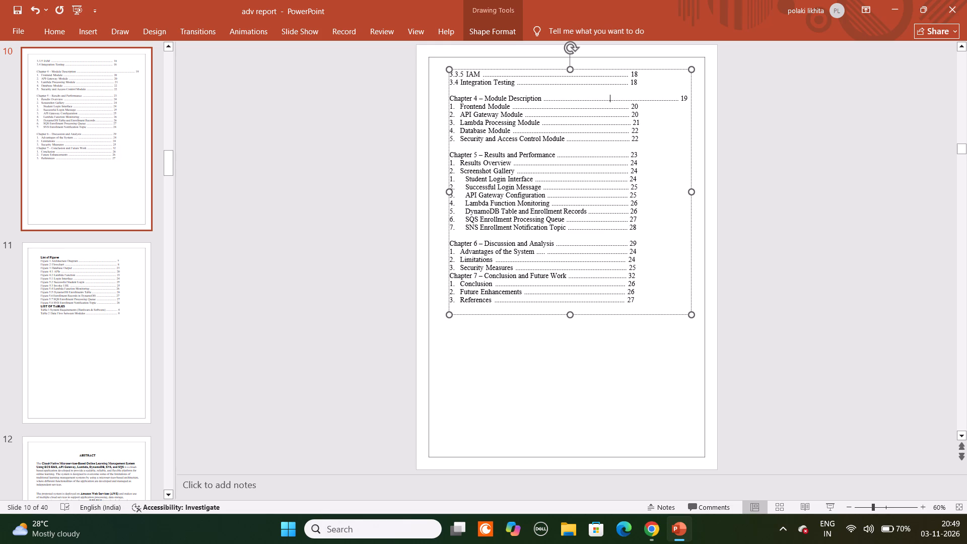
Extend the Frontend Module entry's dot leader so its page number 20 lines up under the Chapter 4 page number.
key(Down)
key(period)
key(period)
key(period)
key(period)
key(period)
key(period)
key(period)
key(period)
key(period)
key(period)
key(period)
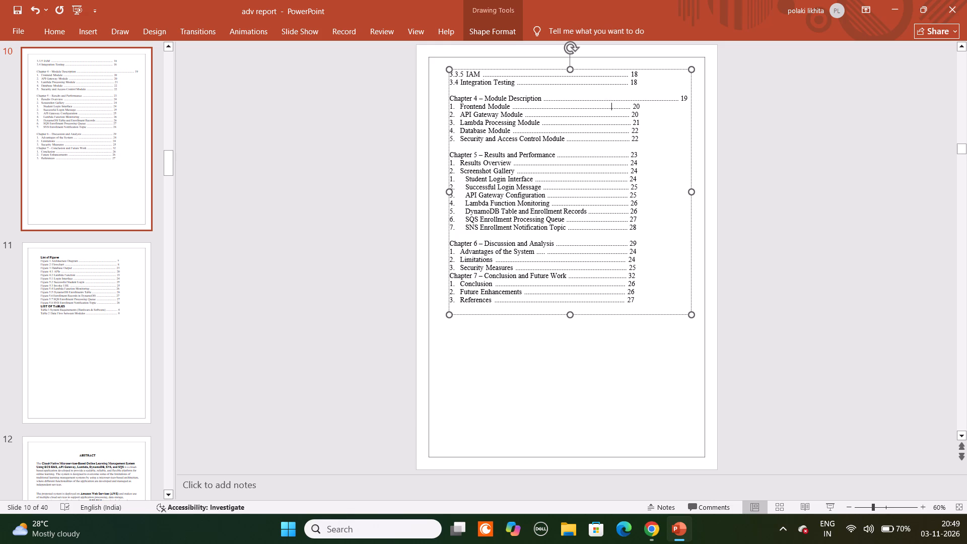
key(period)
key(period)
key(period)
key(period)
key(period)
key(period)
key(period)
key(period)
key(period)
key(period)
key(period)
key(period)
text(......)
Extend the API Gateway Module entry's dot leader so its page number 20 lines up under the Frontend Module page number.
key(Down)
key(Left)
key(Left)
key(Left)
key(Left)
key(Left)
key(Left)
key(Left)
key(period)
key(period)
key(period)
key(period)
key(period)
key(period)
key(period)
key(period)
key(period)
key(period)
key(period)
key(period)
key(period)
key(period)
key(period)
key(period)
key(period)
key(period)
key(period)
key(period)
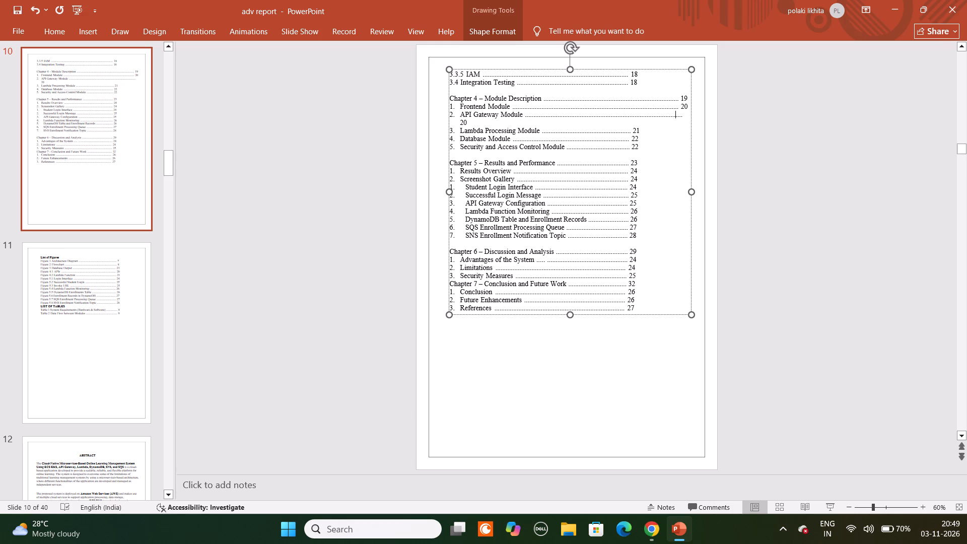
key(BackSpace)
key(BackSpace)
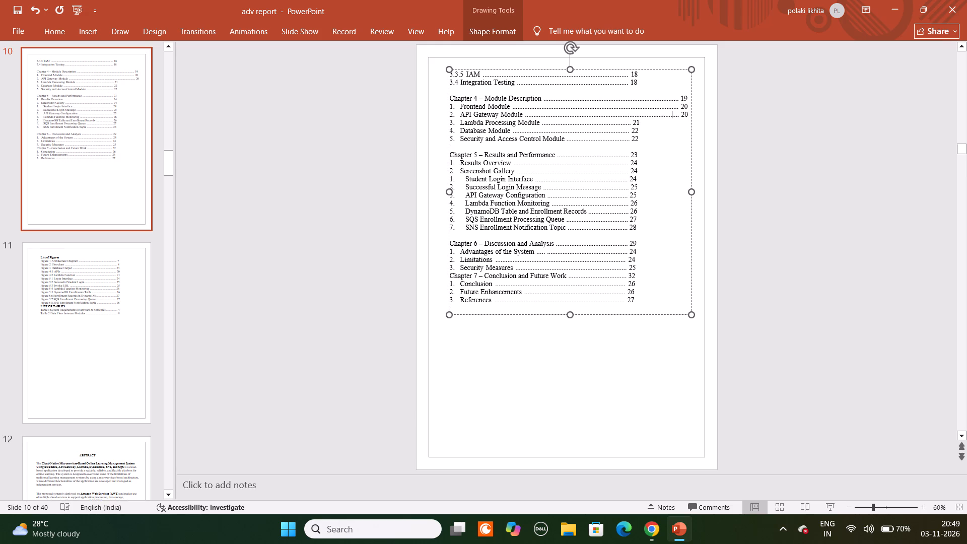
Extend the Lambda Processing Module entry's dot leader so its page number 21 lines up with the page numbers above it.
key(Down)
key(Left)
key(Left)
key(Left)
key(Left)
key(Left)
key(Left)
key(Left)
key(Left)
key(period)
key(period)
key(period)
key(period)
key(period)
key(period)
key(period)
key(period)
key(period)
key(period)
text(..)
text(........)
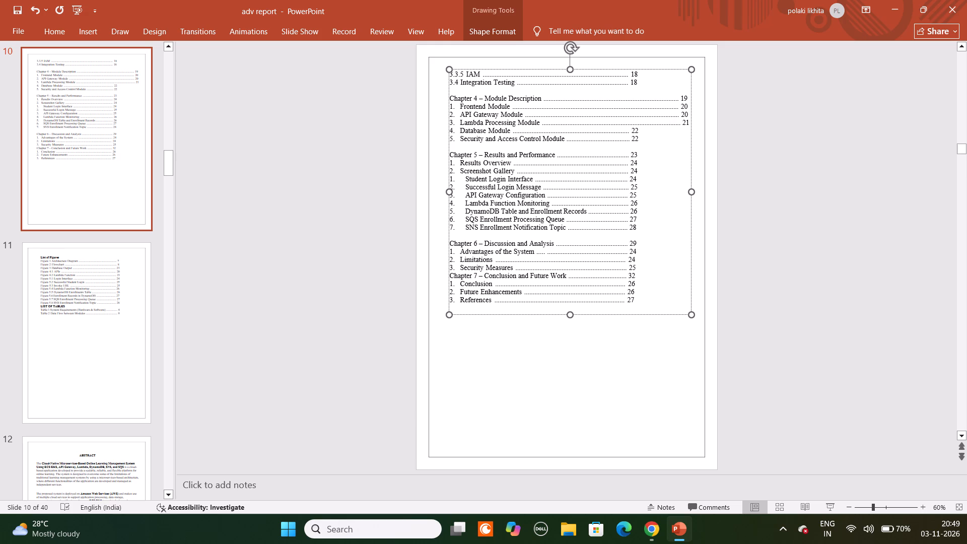
key(BackSpace)
Extend the Database Module entry's dot leader so its page number 22 lines up under the Lambda Processing Module page number.
key(Down)
key(Left)
key(Left)
key(Left)
key(Left)
key(Left)
key(Left)
key(Left)
key(Left)
key(Left)
key(Left)
key(Left)
key(Left)
key(Left)
key(Left)
key(Left)
key(Left)
key(Left)
key(period)
key(period)
key(period)
key(period)
key(period)
key(period)
key(period)
key(period)
key(period)
key(period)
key(period)
key(period)
key(period)
key(period)
key(period)
key(period)
key(period)
key(period)
key(period)
key(period)
key(period)
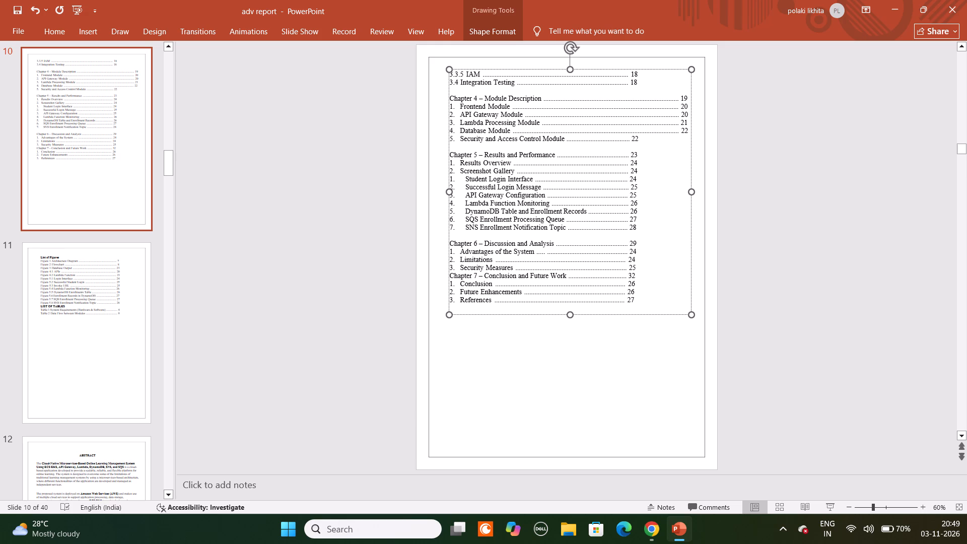
Extend the Security and Access Control Module entry's dot leader so its page number 22 lines up under the Database Module page number.
key(Down)
key(Left)
key(Left)
key(Left)
key(Left)
key(Left)
key(Left)
key(Left)
key(Left)
key(Left)
key(Left)
key(Left)
key(period)
key(period)
key(period)
key(period)
key(period)
key(period)
key(period)
key(period)
key(period)
key(period)
key(period)
key(period)
key(period)
key(period)
key(period)
key(period)
key(period)
key(period)
key(period)
key(period)
text(....)
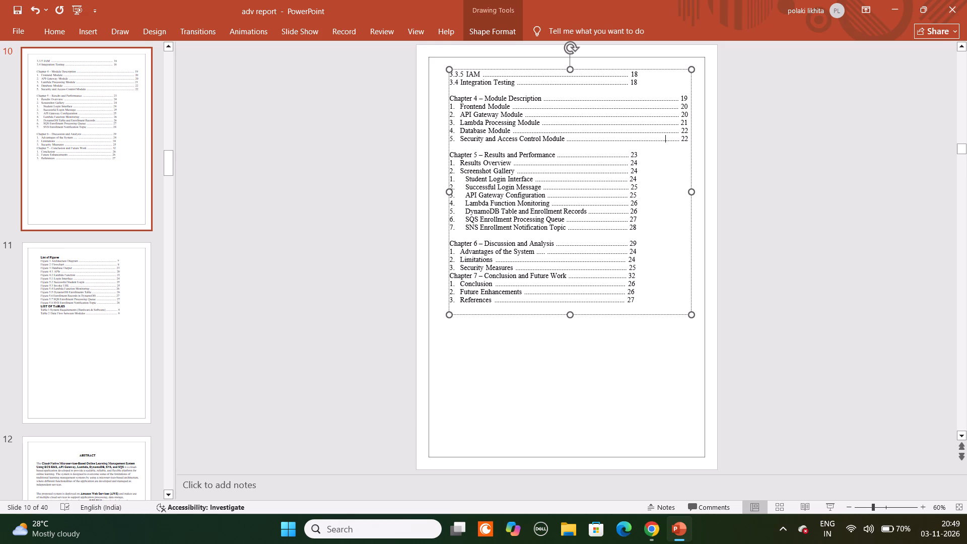
Delete the dot leader and page number from the Chapter 5 – Results and Performance heading on slide 10.
drag(557, 155, 587, 158)
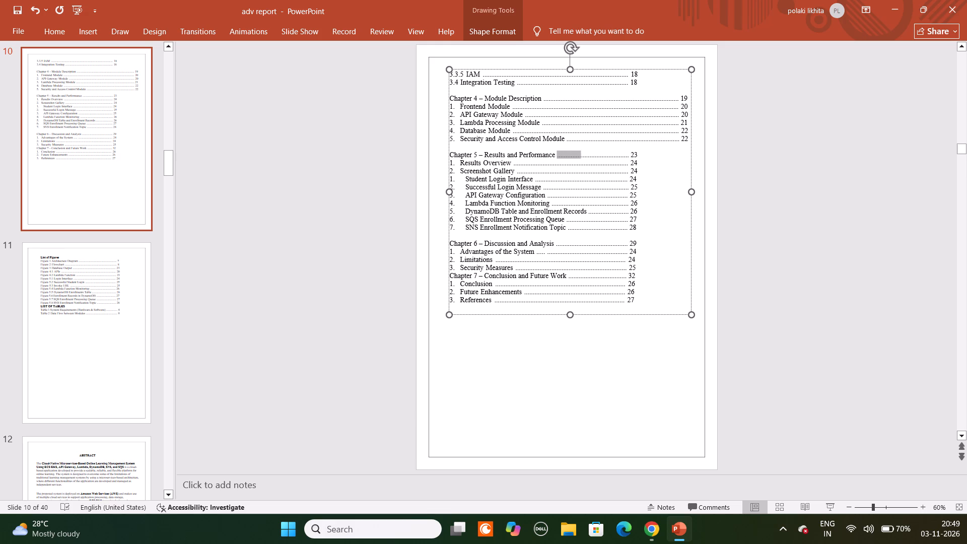
drag(587, 158, 639, 154)
key(BackSpace)
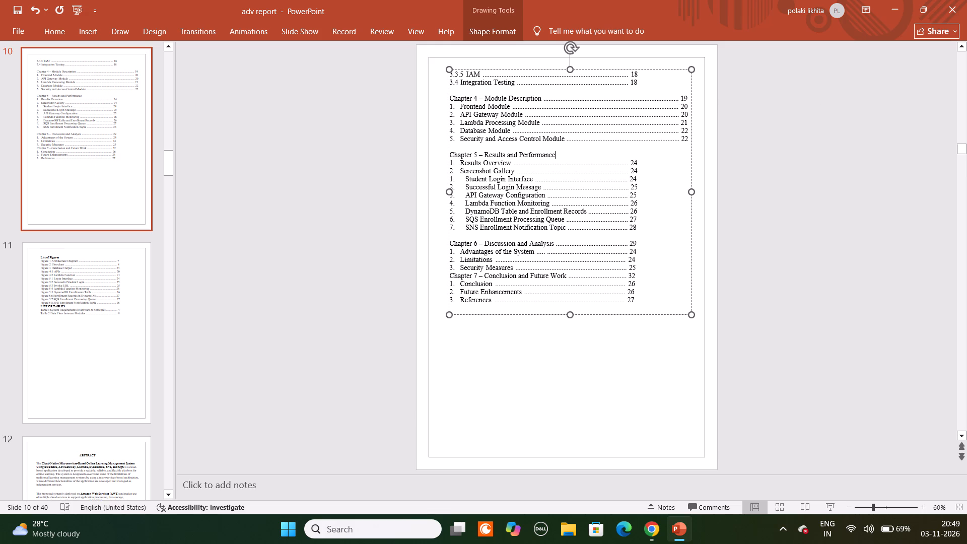
Insert a blank line after the Security Measures entry to separate it from the Chapter 7 heading.
click(639, 266)
key(Return)
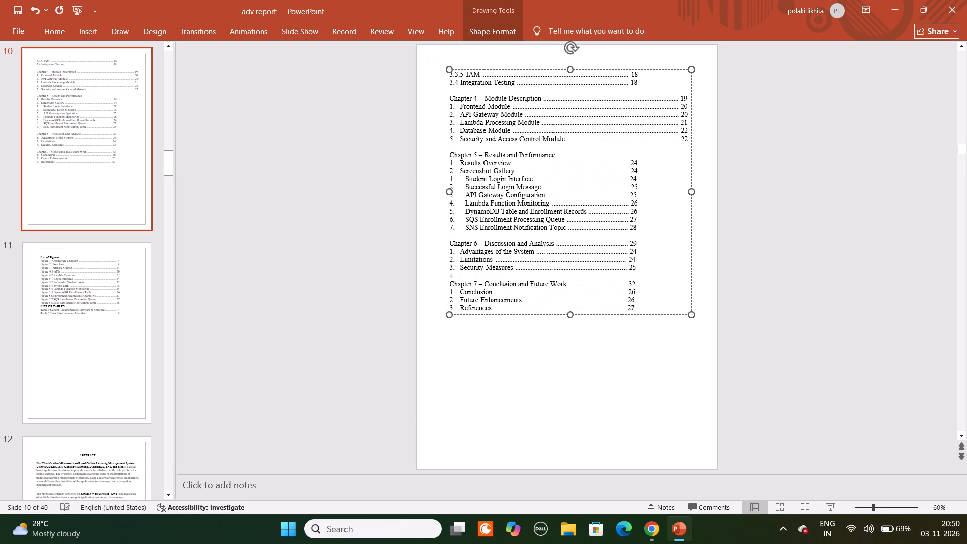
Delete the dot leader and page number from the Chapter 6 – Discussion and Analysis heading.
drag(556, 246, 664, 248)
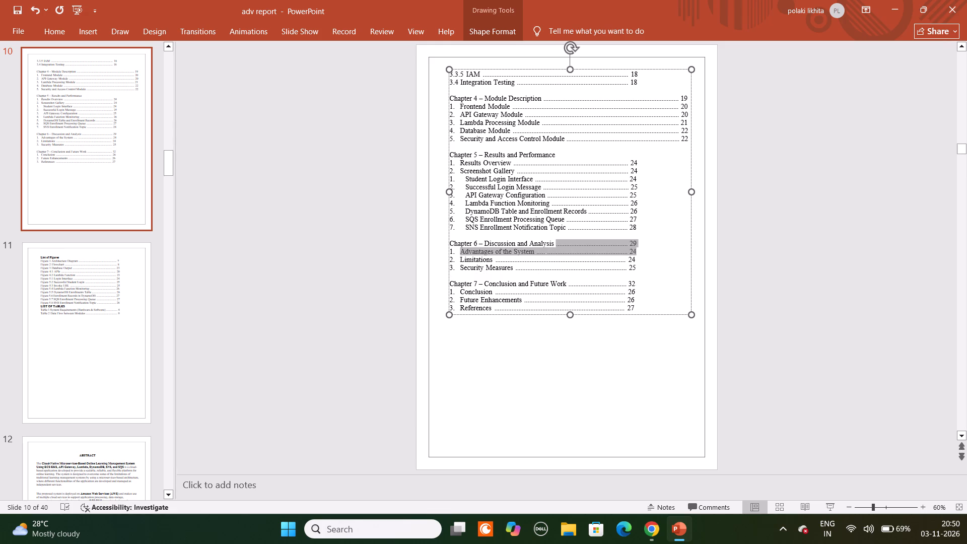
drag(664, 248, 643, 244)
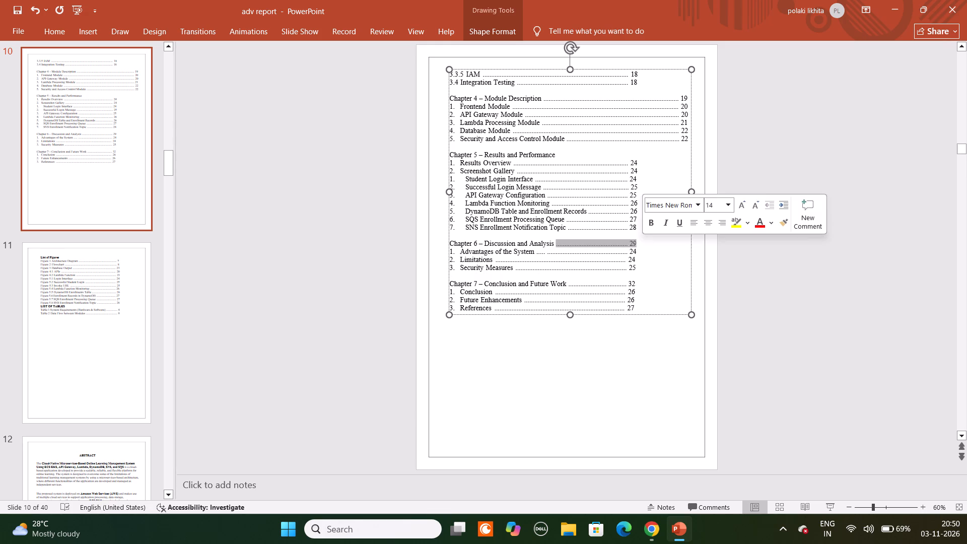
key(BackSpace)
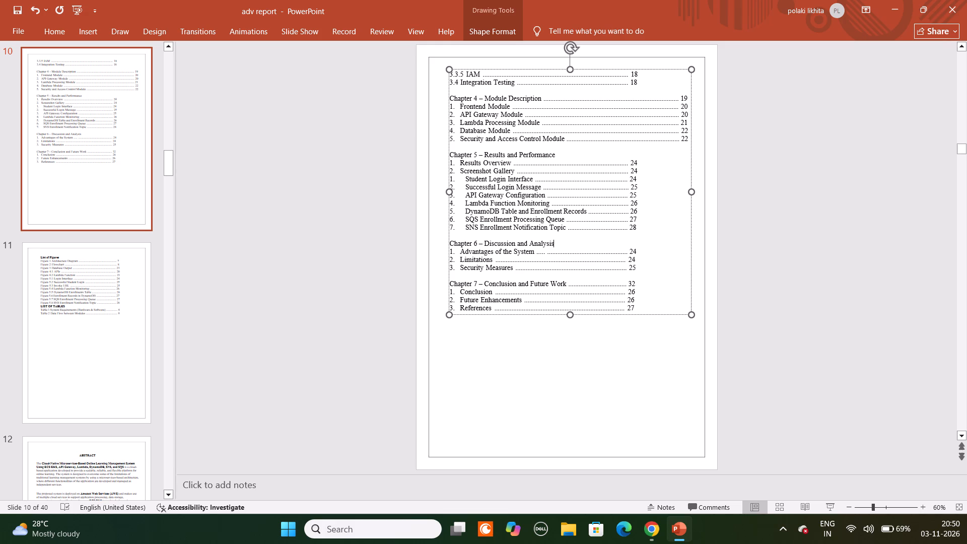
Delete the dot leader and page number from the Chapter 7 – Conclusion and Future Work heading.
drag(568, 285, 631, 287)
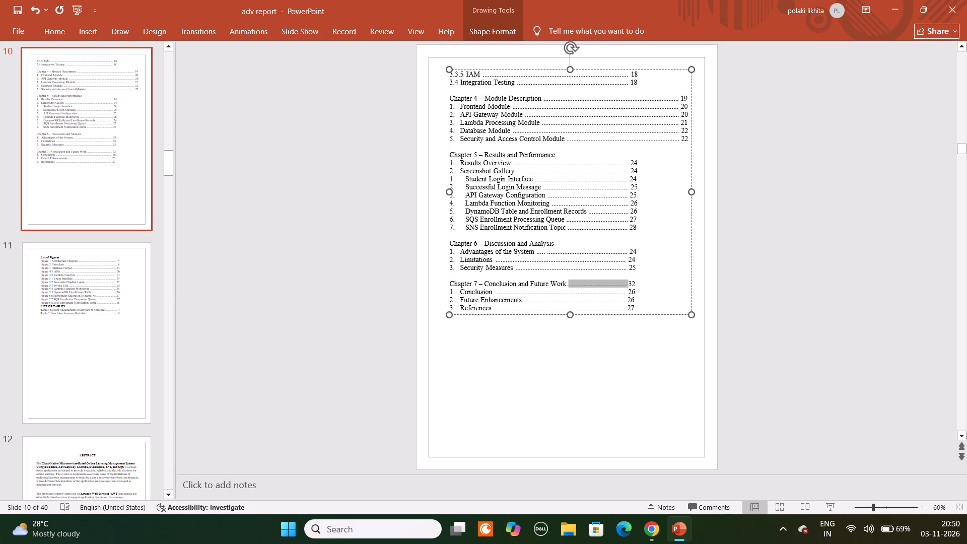
drag(631, 287, 675, 285)
key(BackSpace)
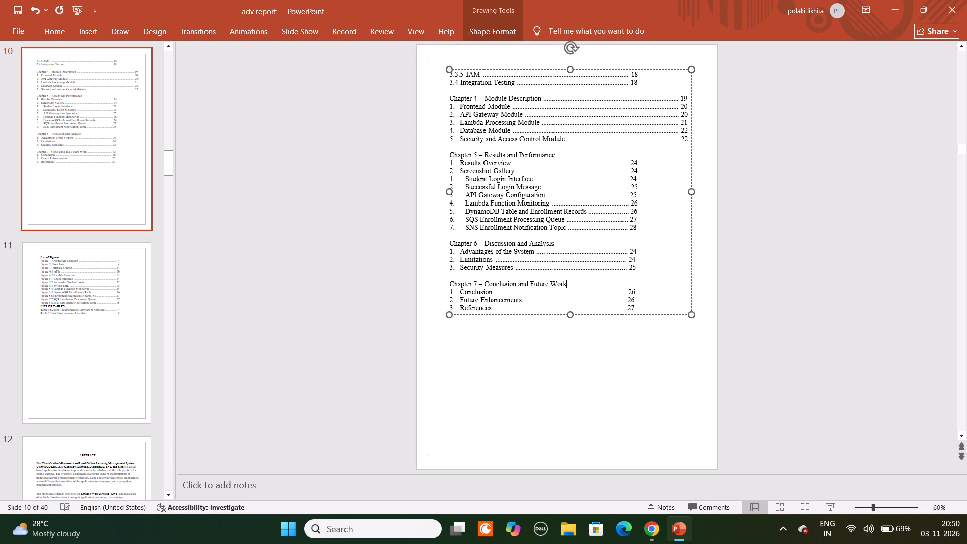
click(283, 341)
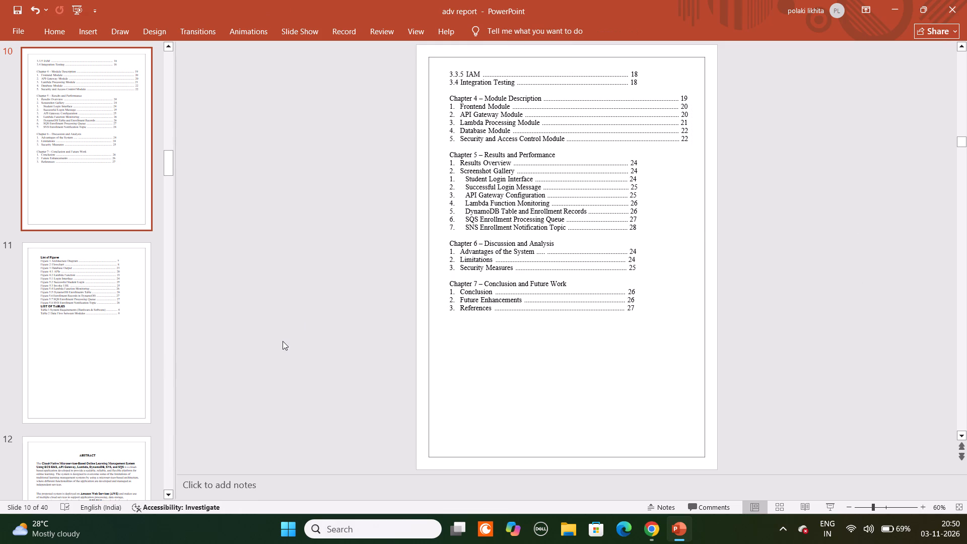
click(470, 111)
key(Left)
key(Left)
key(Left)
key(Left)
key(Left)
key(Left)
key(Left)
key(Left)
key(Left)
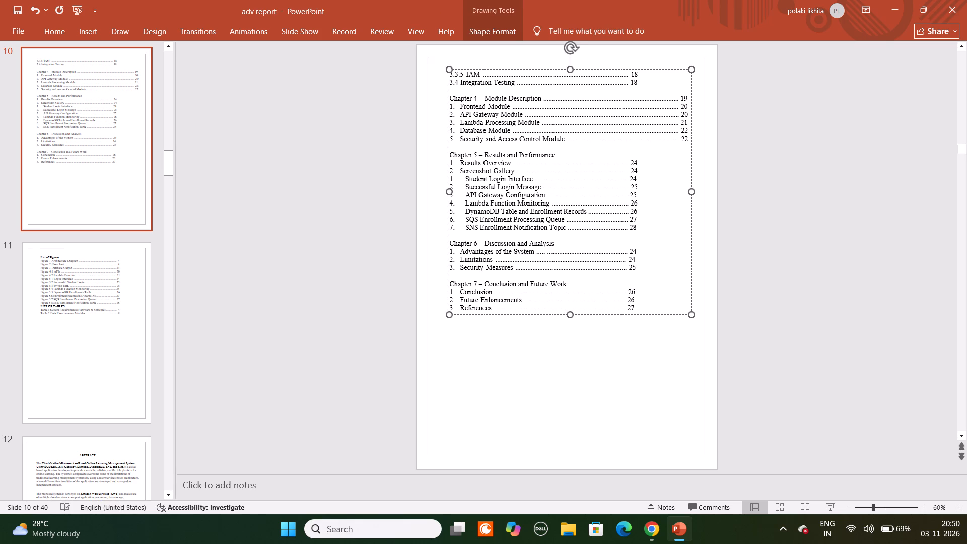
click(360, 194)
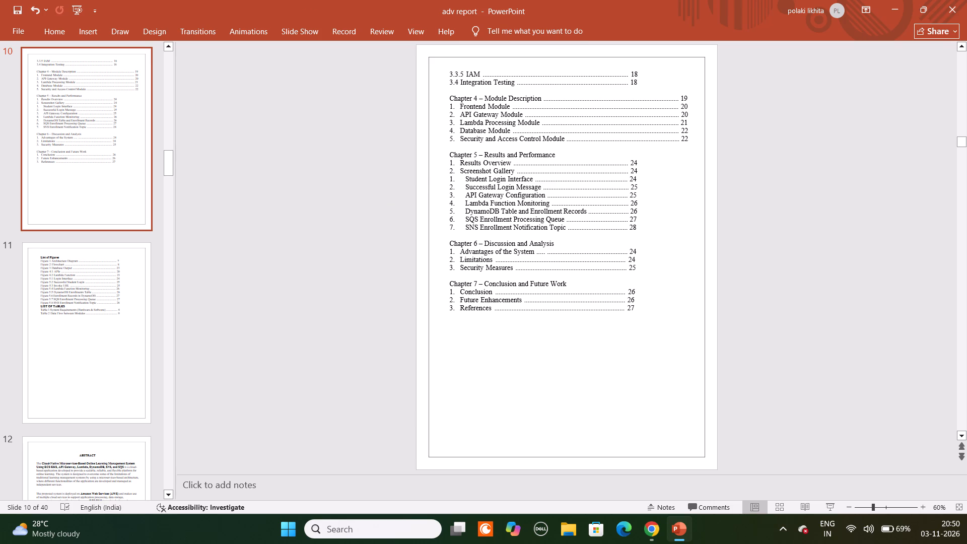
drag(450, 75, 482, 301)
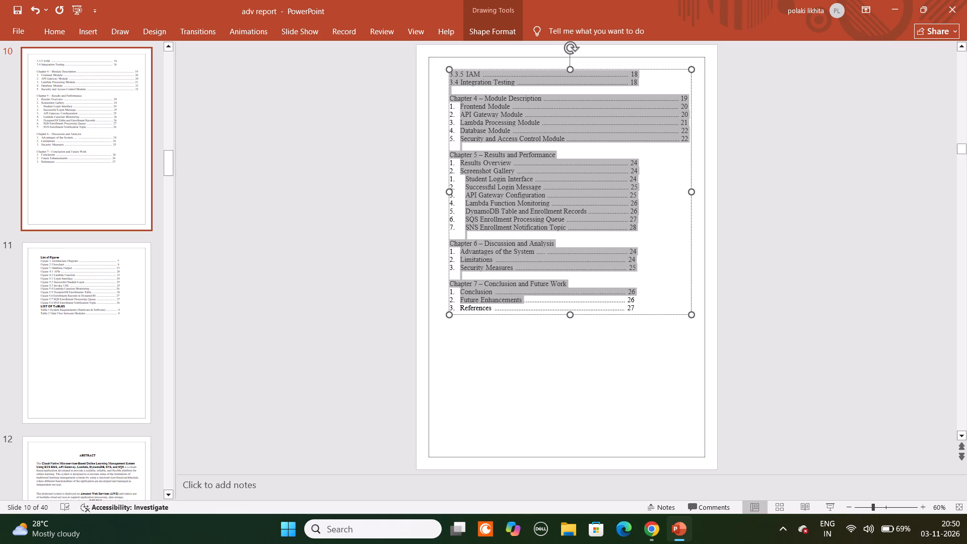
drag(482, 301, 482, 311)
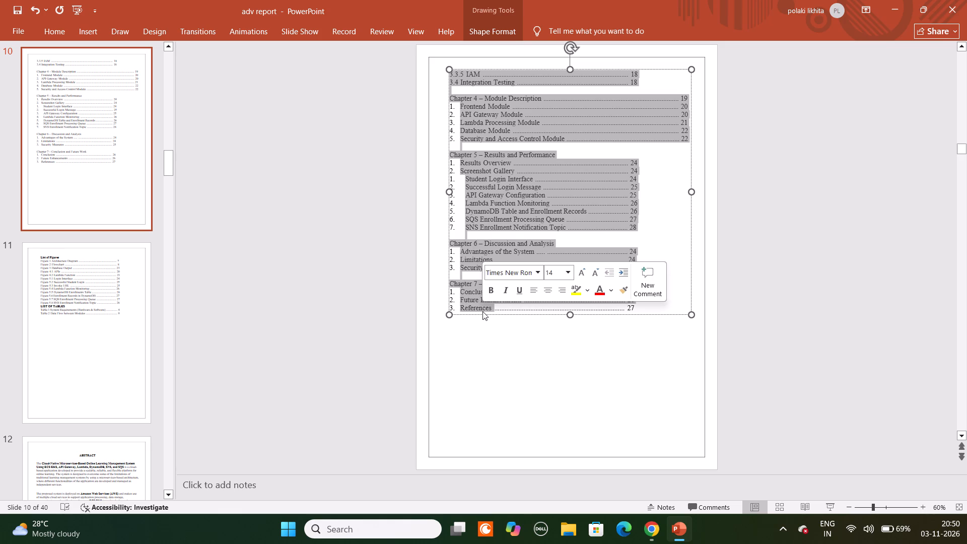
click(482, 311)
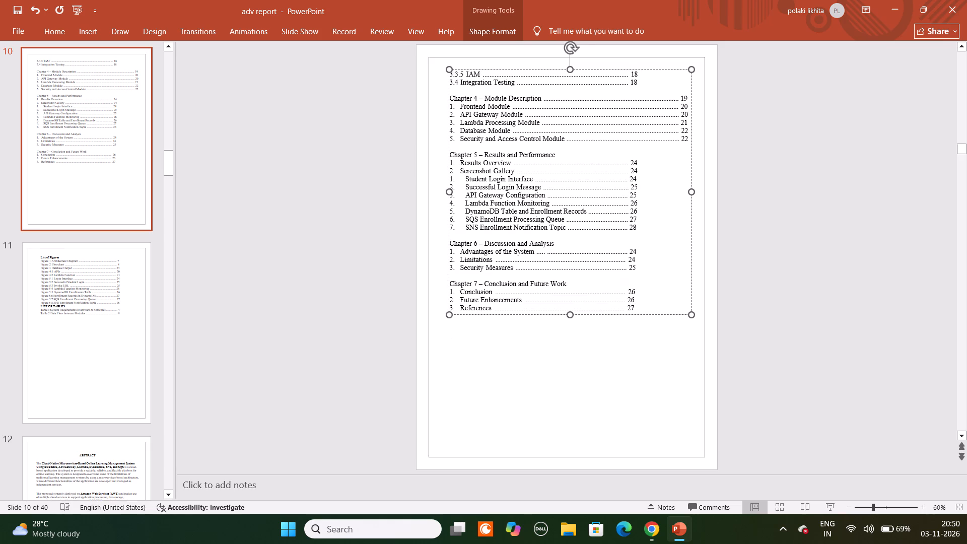
Shift the whole contents text box on slide 10 slightly down and to the right within the page border.
click(593, 140)
click(557, 69)
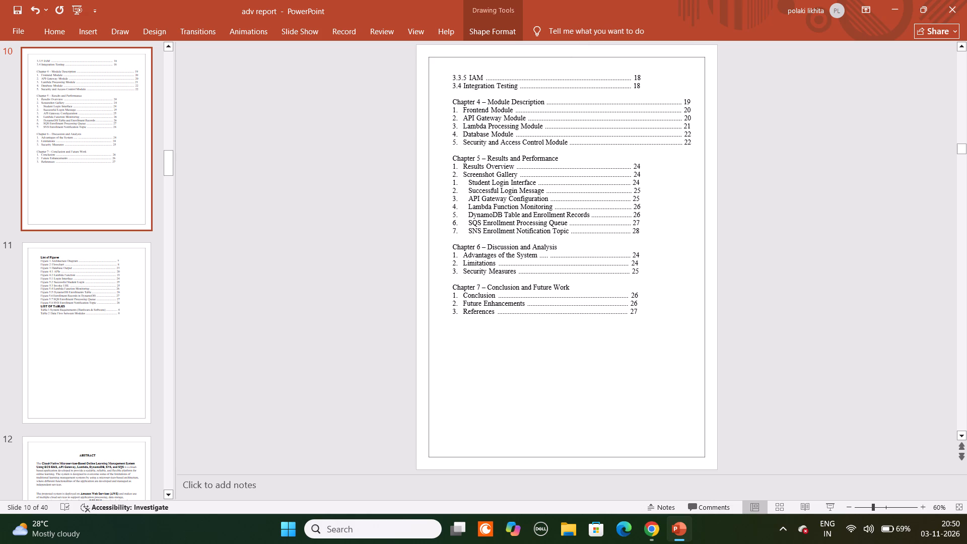
click(371, 144)
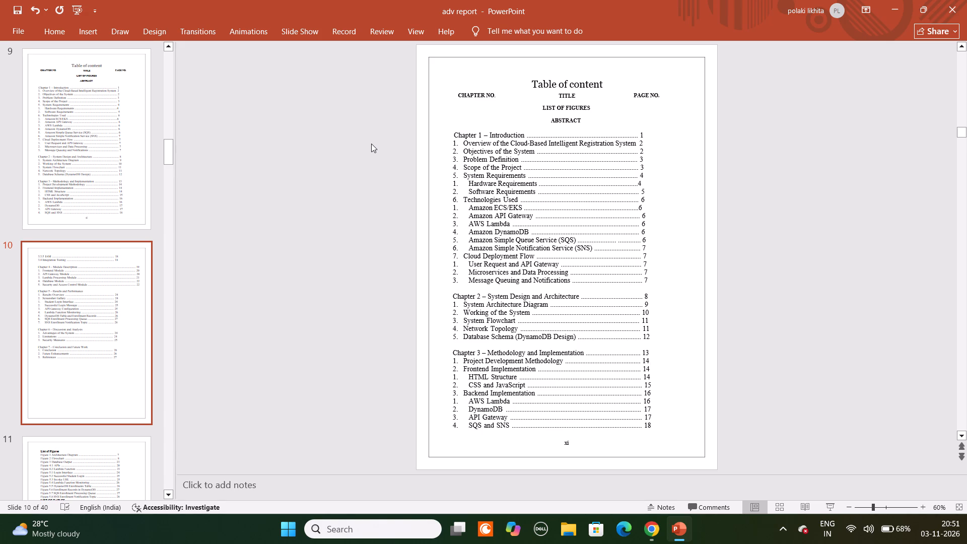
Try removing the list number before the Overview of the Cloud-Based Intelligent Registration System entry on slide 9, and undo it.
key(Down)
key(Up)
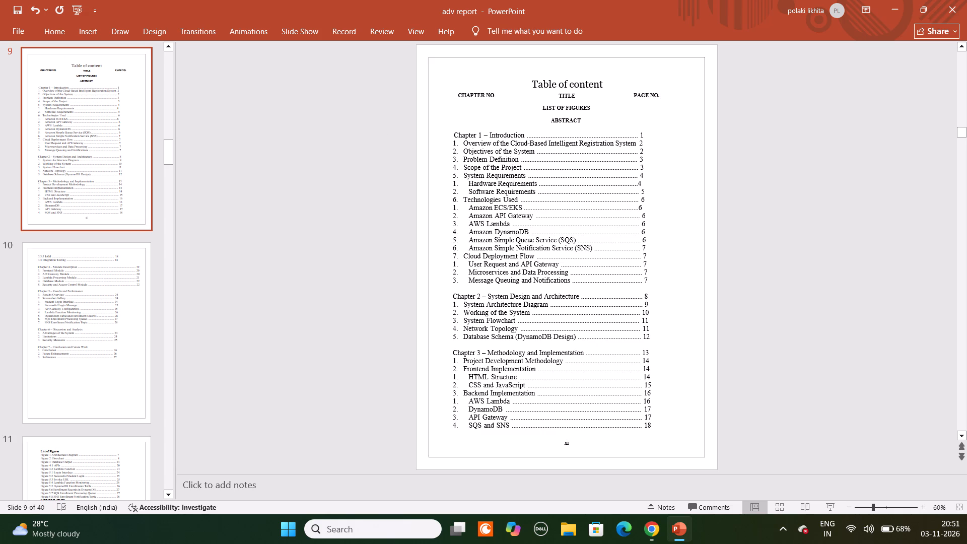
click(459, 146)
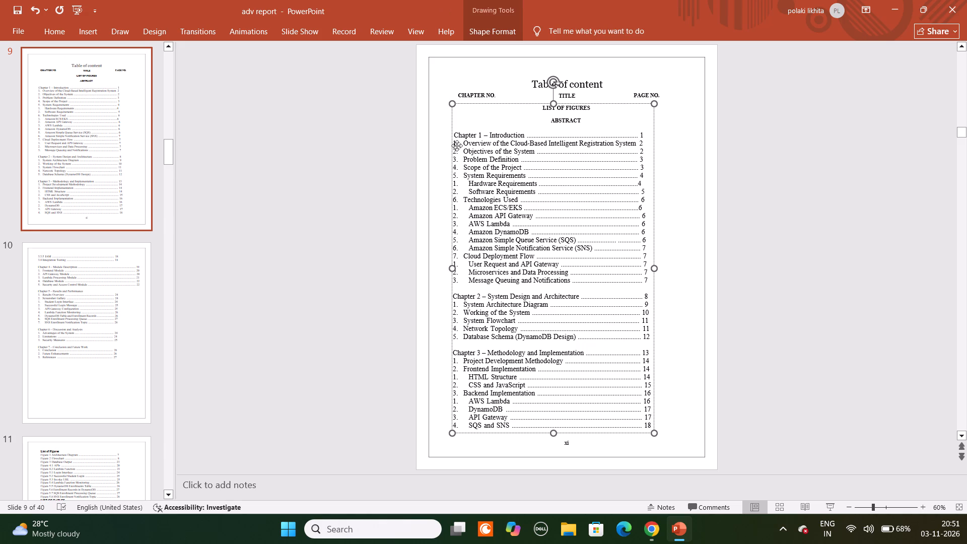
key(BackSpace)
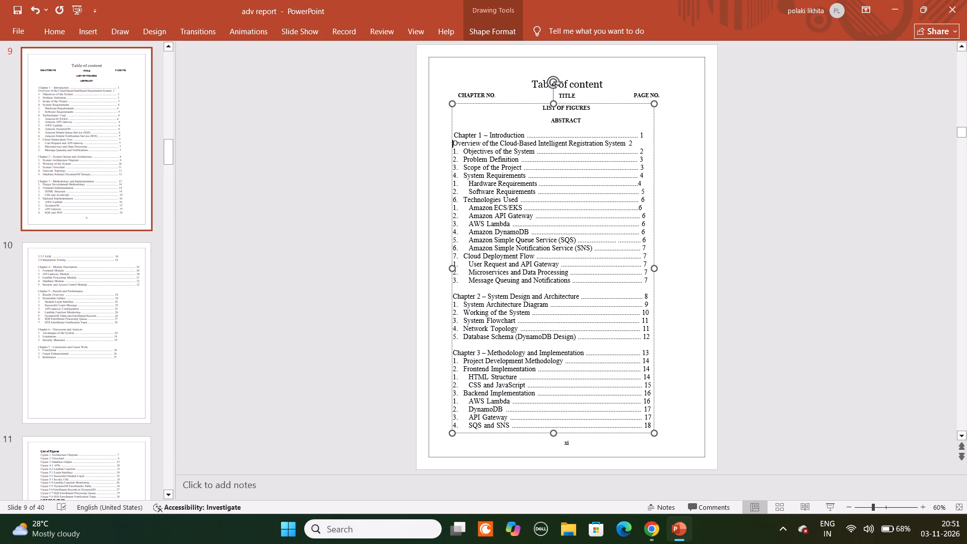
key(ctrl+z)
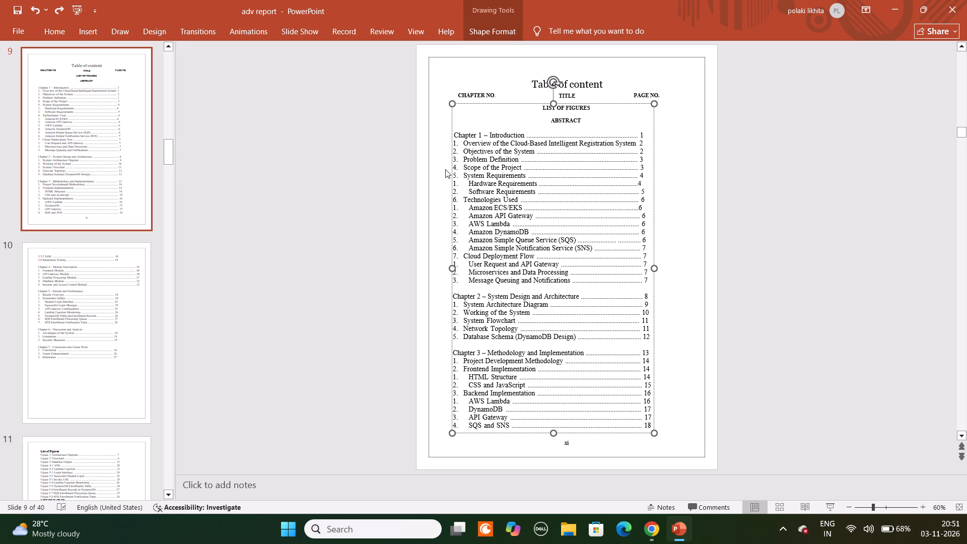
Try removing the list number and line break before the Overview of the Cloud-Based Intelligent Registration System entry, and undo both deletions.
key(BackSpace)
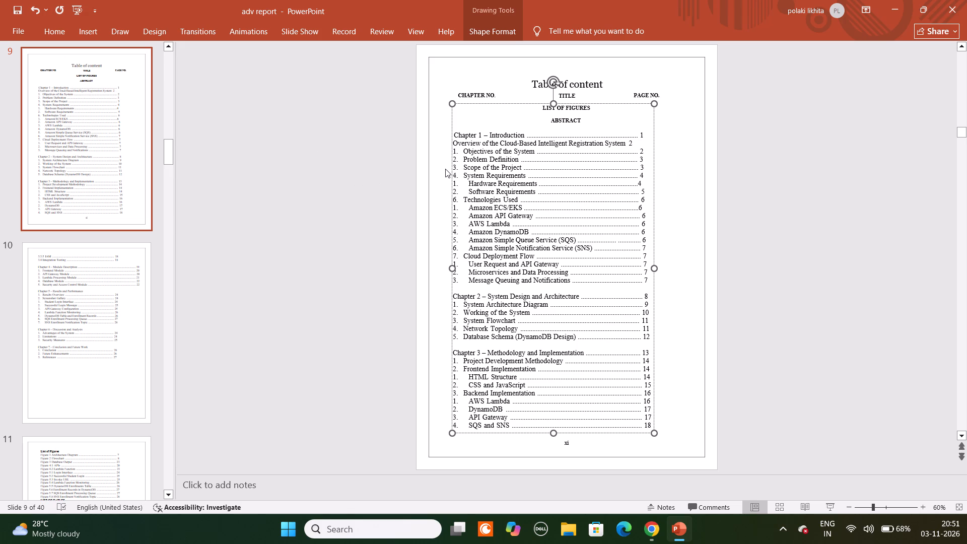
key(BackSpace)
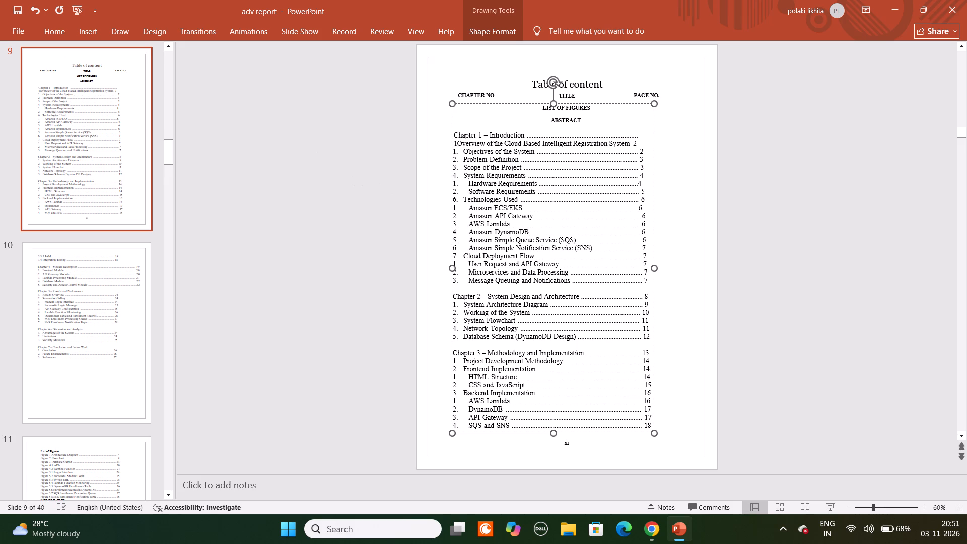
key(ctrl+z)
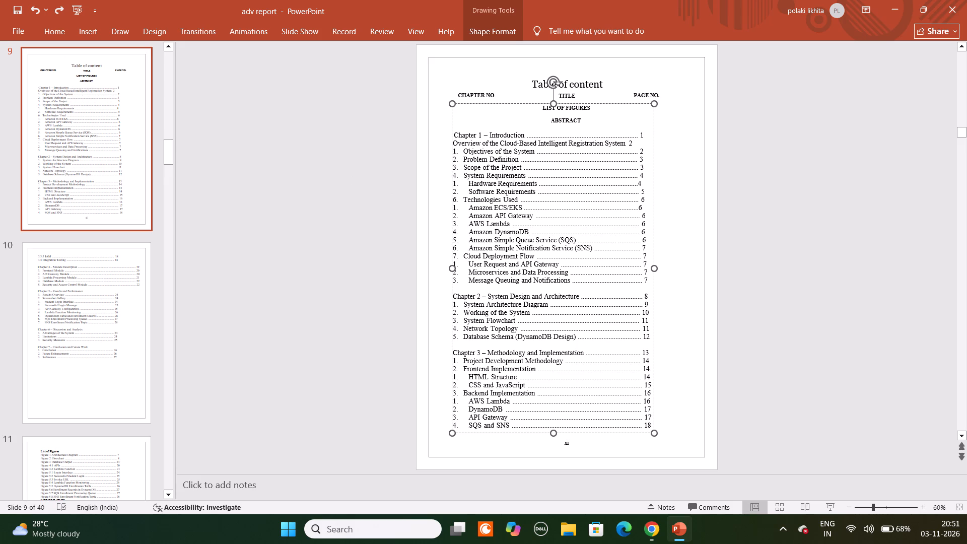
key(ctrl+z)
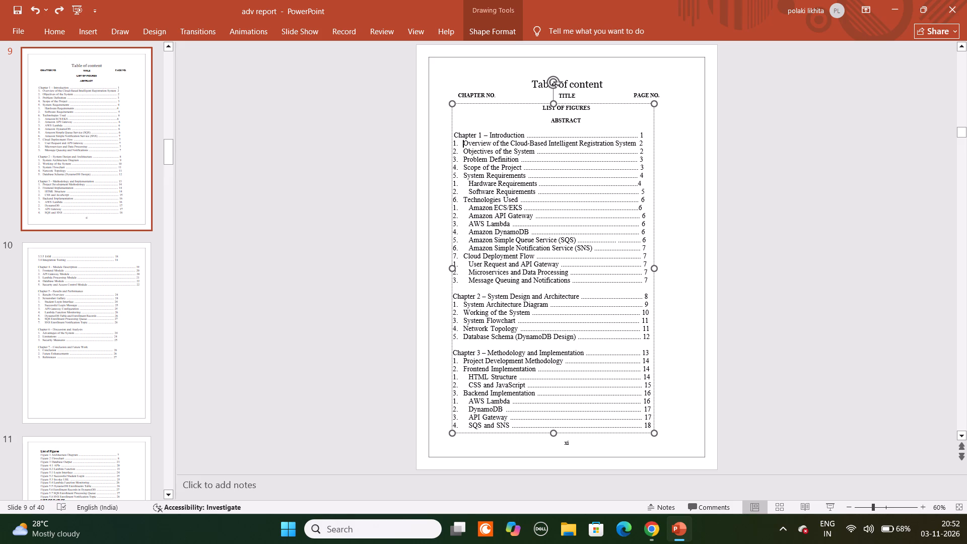
Review the report's opening slides, going back from the table of contents to the title page and forward to slide 10.
click(422, 205)
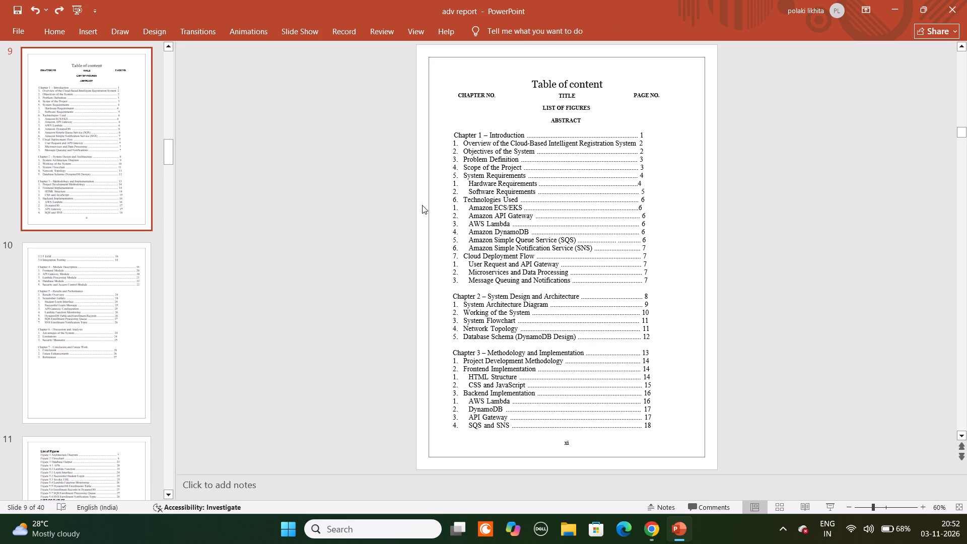
click(422, 205)
click(422, 205)
key(Up)
key(Up)
key(Up)
key(Up)
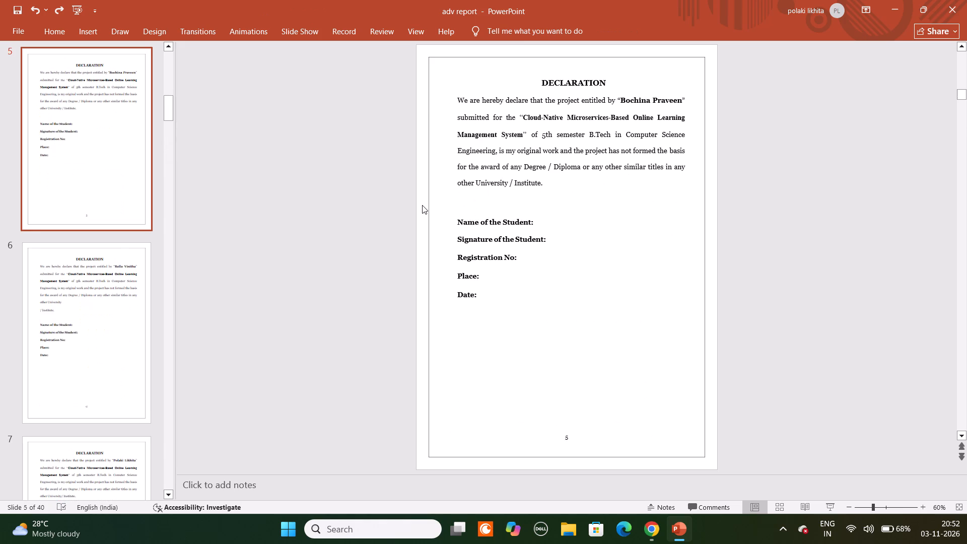
key(Up)
key(Up)
key(Up)
key(Up)
key(Up)
key(Up)
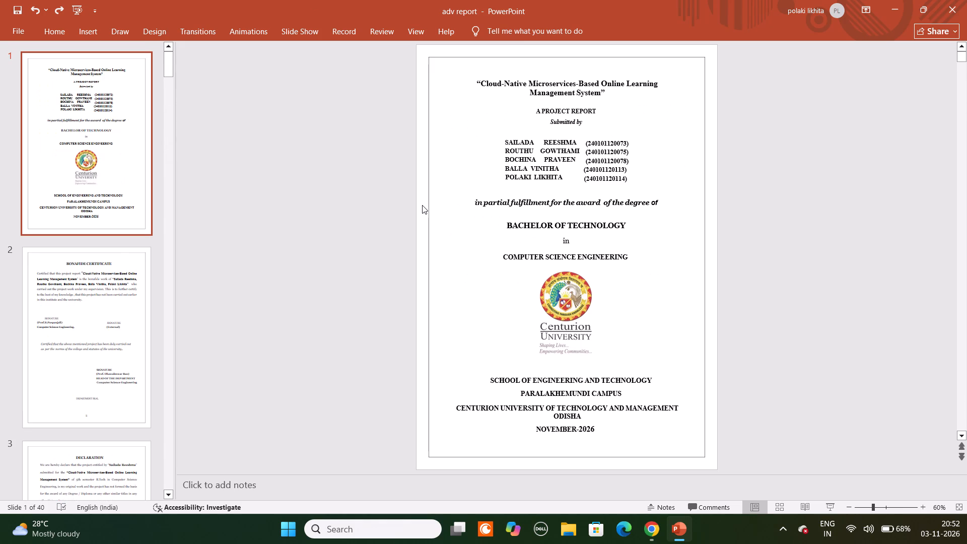
key(Down)
key(Down)
key(Down)
key(Down)
key(Down)
key(Down)
key(Down)
key(Down)
key(Down)
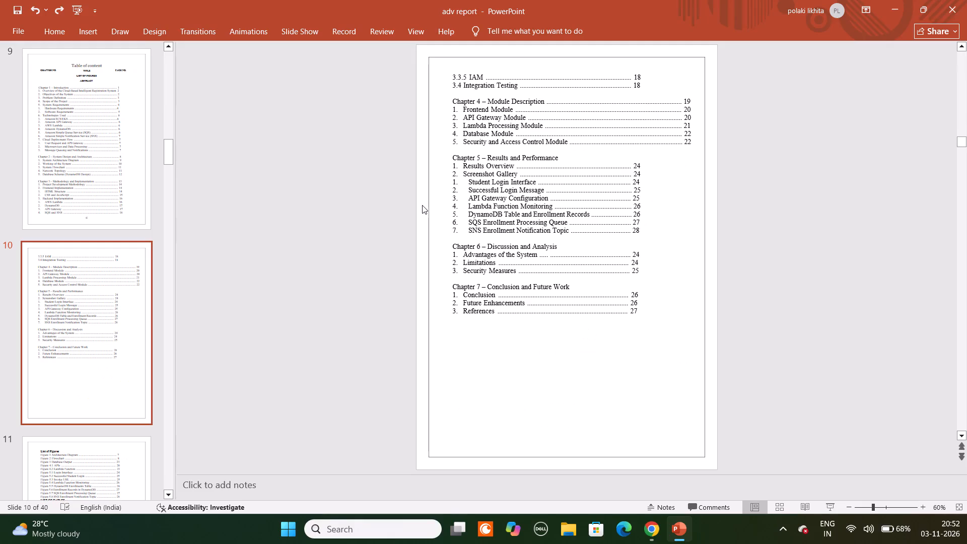
Save a copy of the presentation as "adv report 1" in the Likhita folder on the Desktop.
click(24, 31)
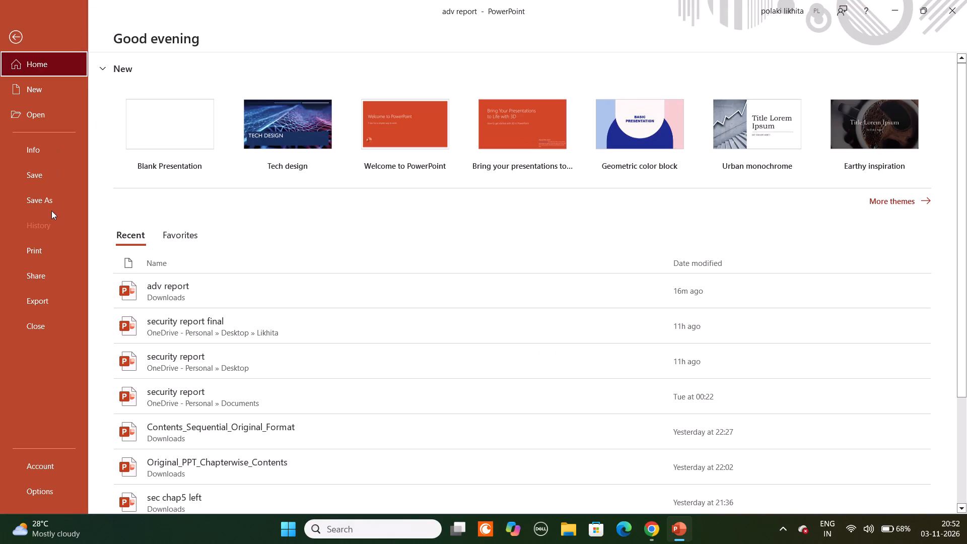
click(51, 211)
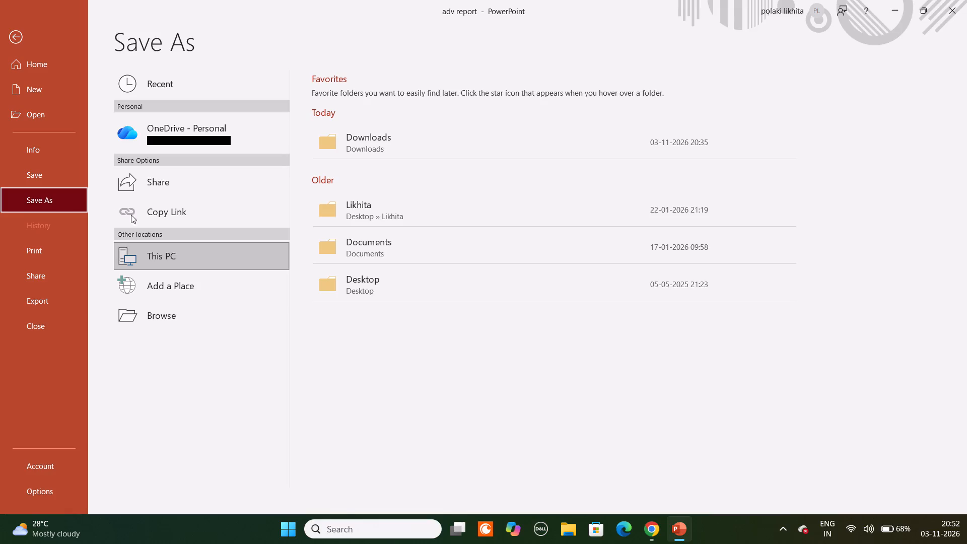
click(144, 259)
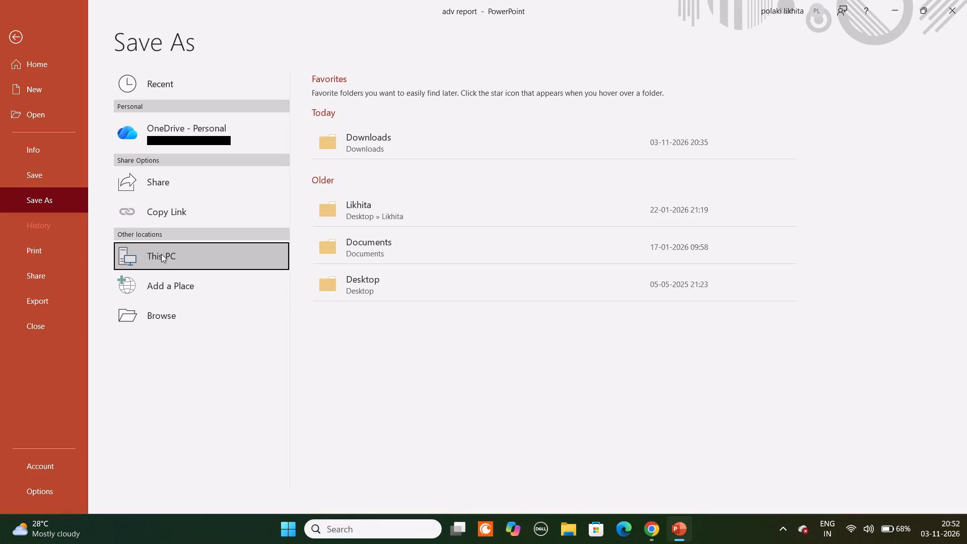
click(190, 257)
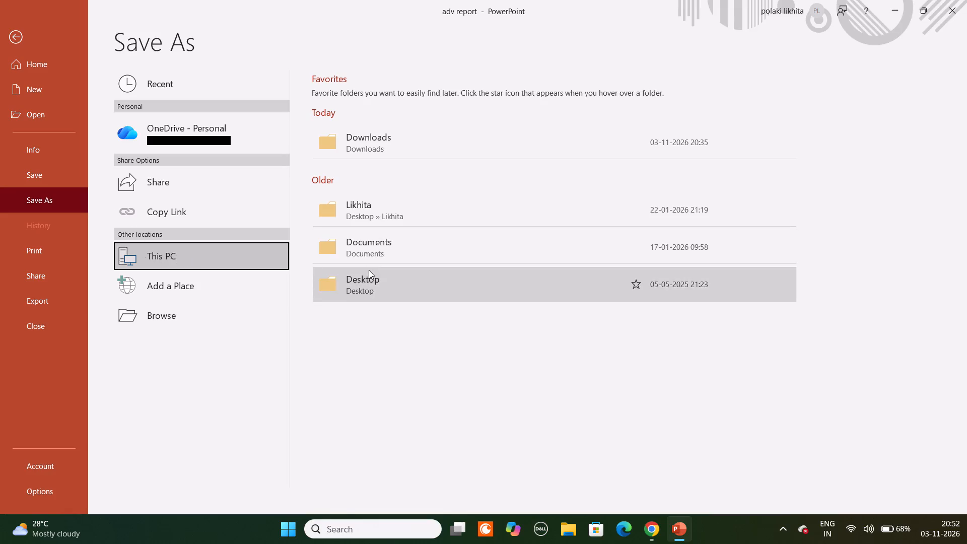
click(368, 214)
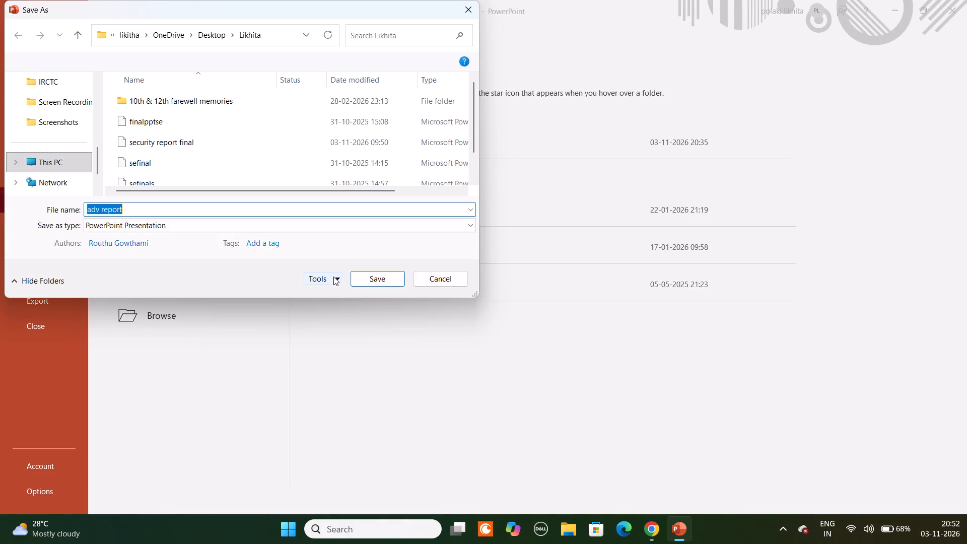
click(142, 208)
key(space)
text(1)
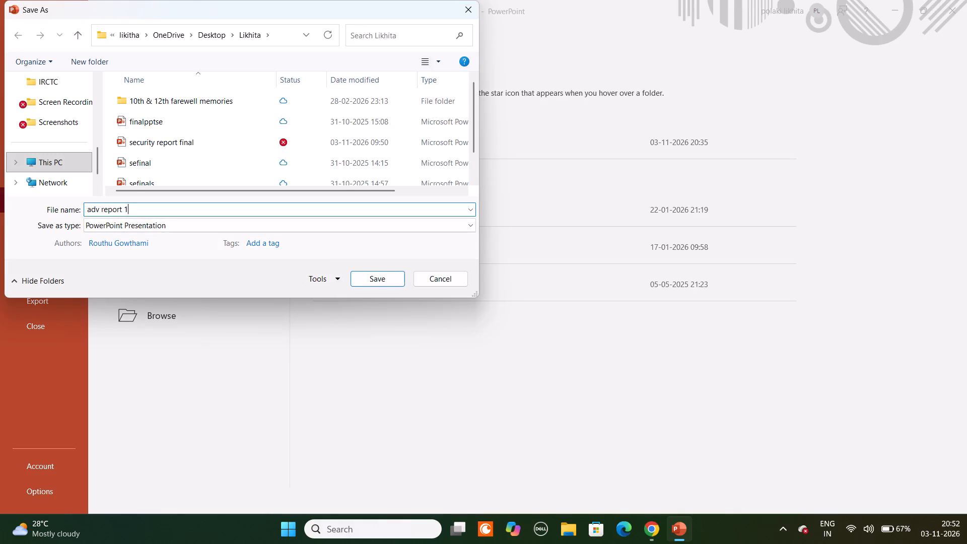
click(387, 279)
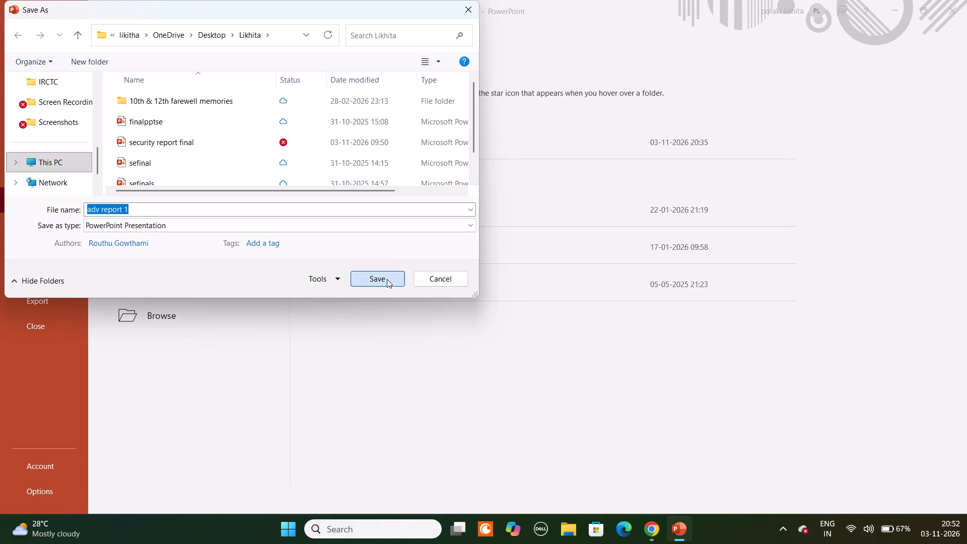
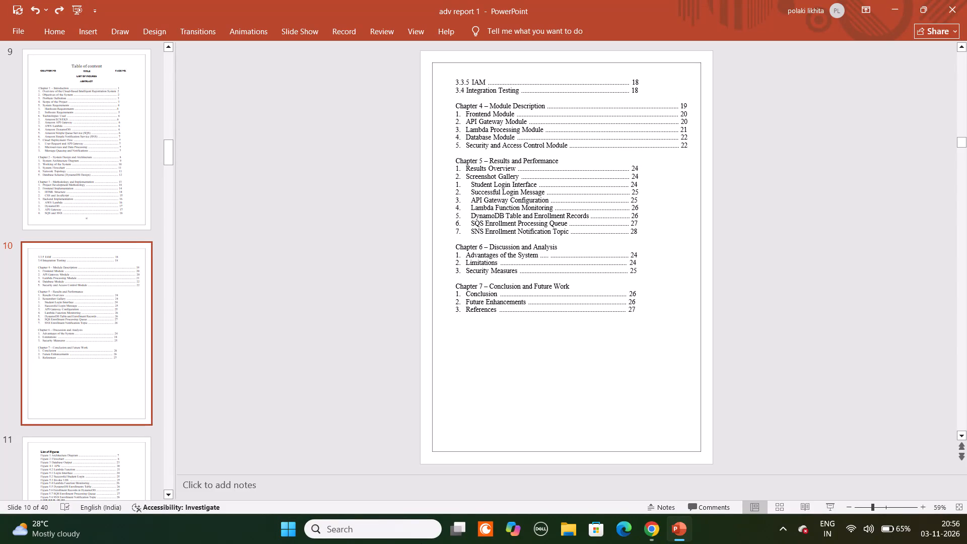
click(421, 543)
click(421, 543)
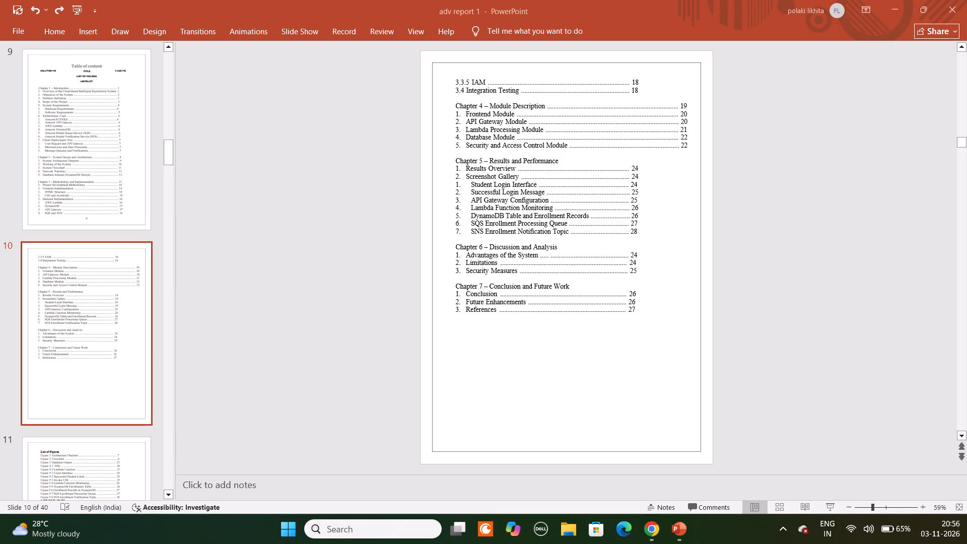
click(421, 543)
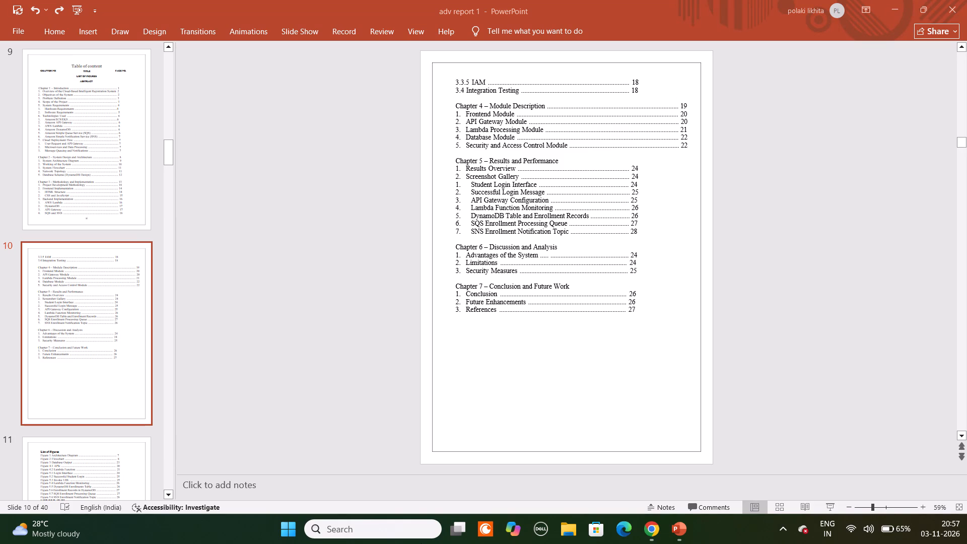
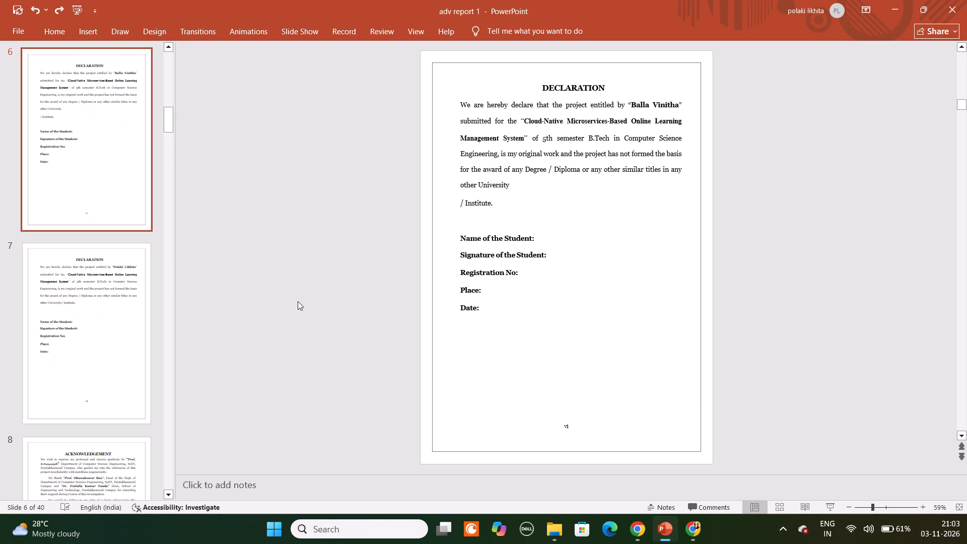
key(Up)
key(Up)
key(Up)
key(Up)
key(Up)
key(Up)
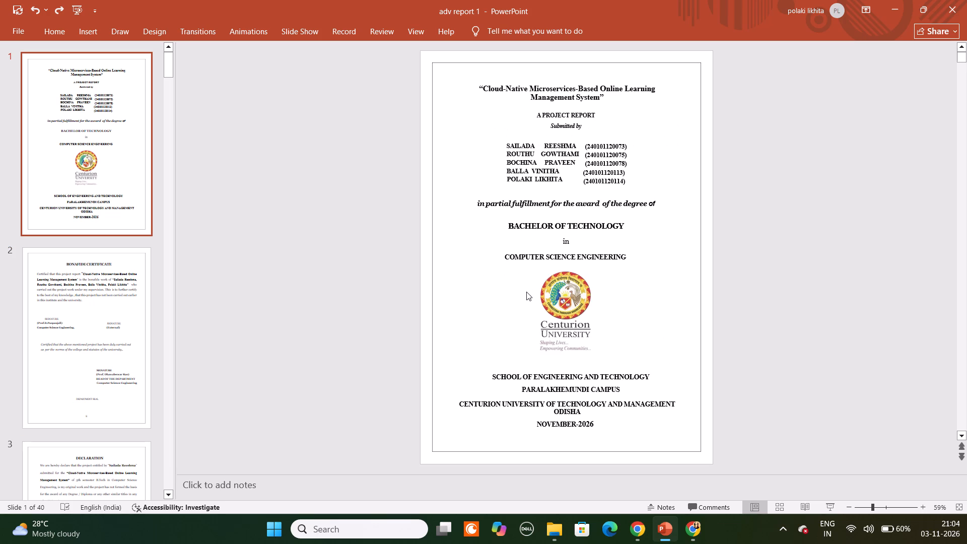
On the Bonafide Certificate slide, delete the quotation mark before the first student's name and all the other student names with the closing quotation mark.
key(Down)
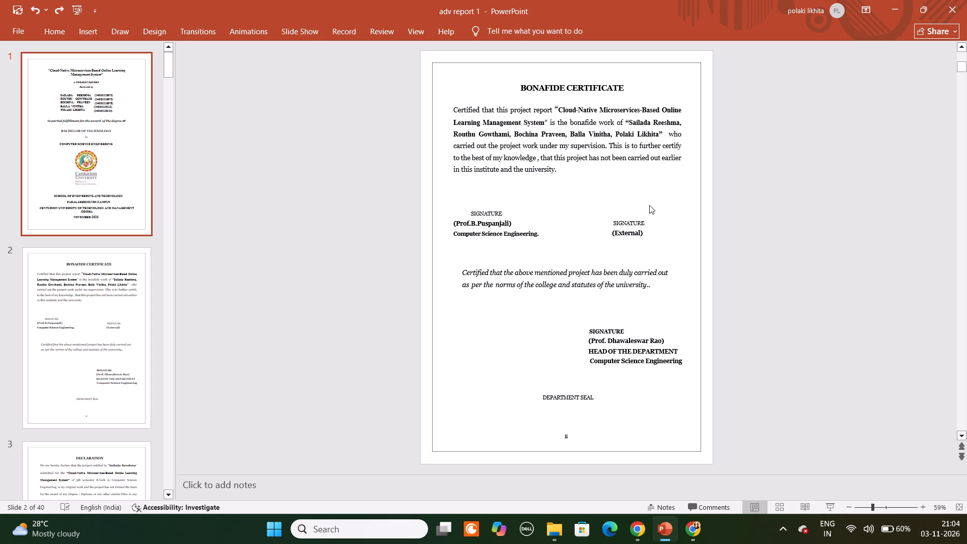
click(629, 122)
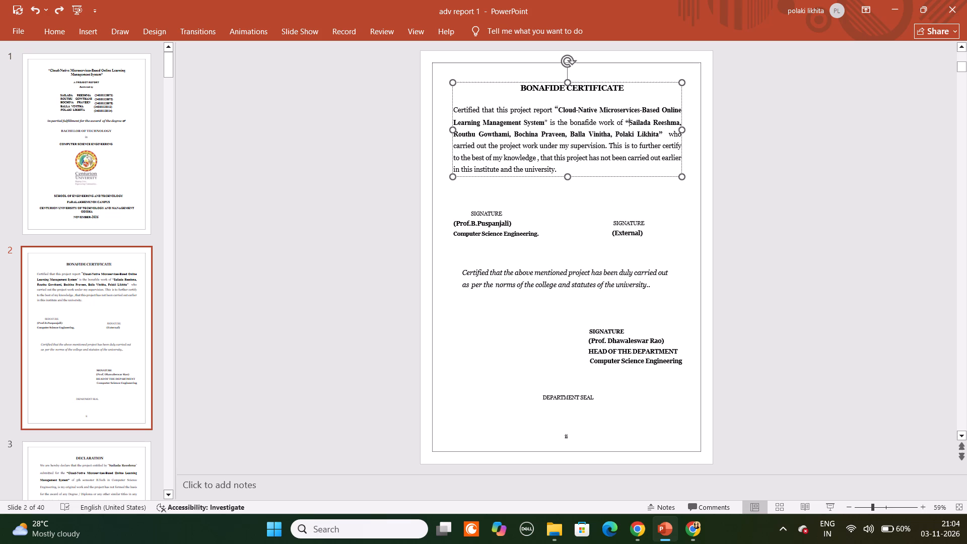
key(BackSpace)
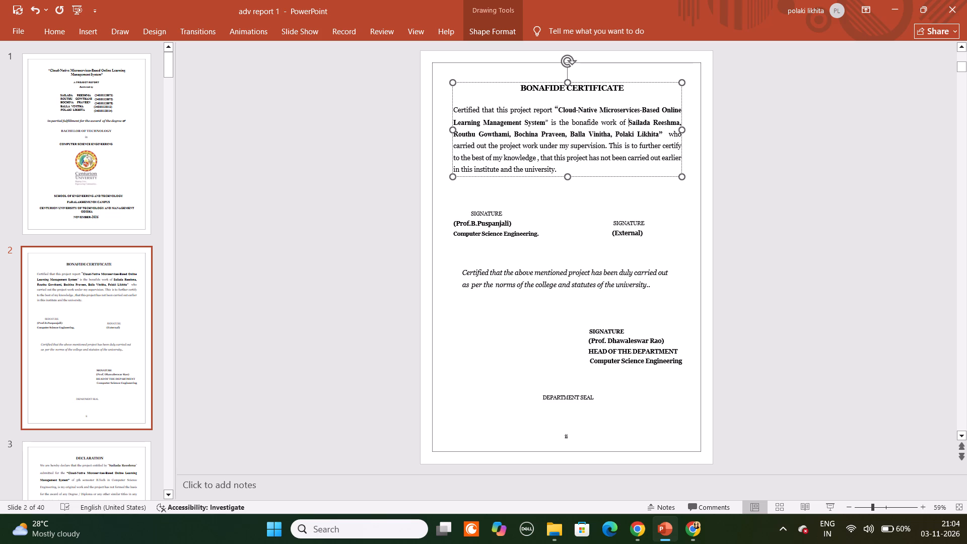
drag(456, 135, 620, 132)
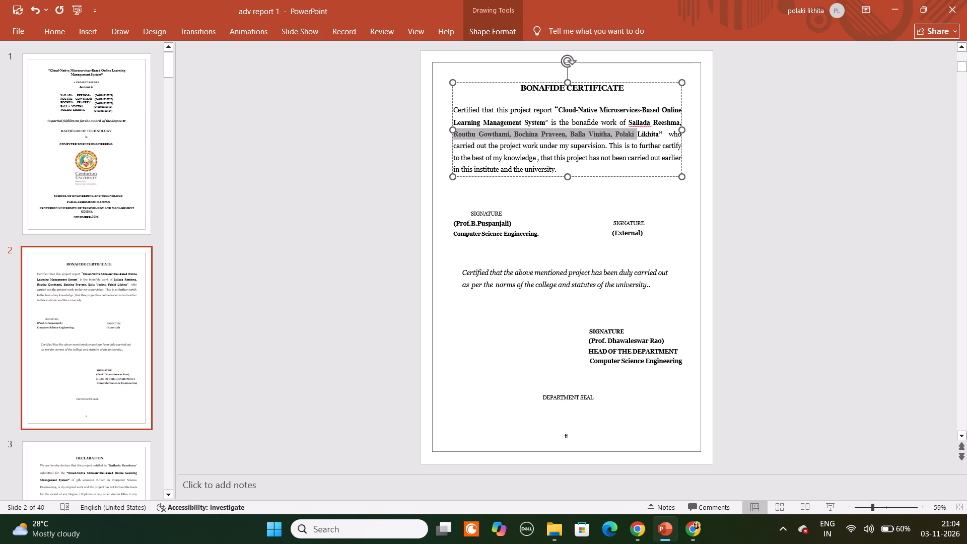
drag(620, 132, 699, 134)
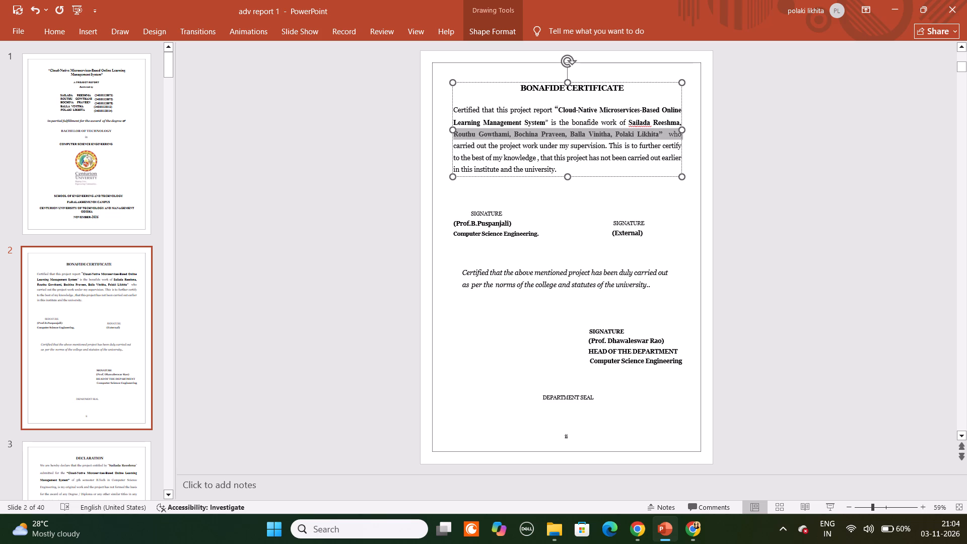
drag(699, 134, 668, 134)
key(BackSpace)
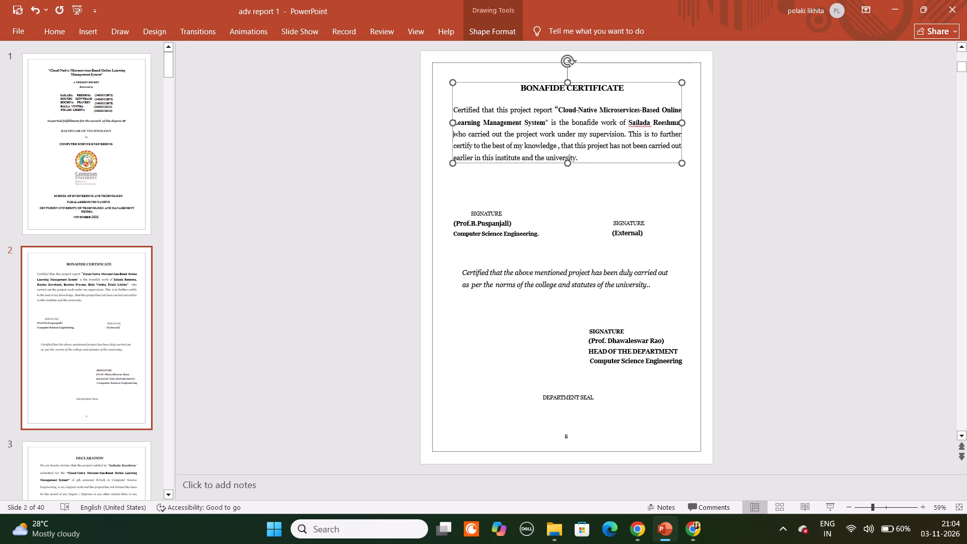
click(302, 162)
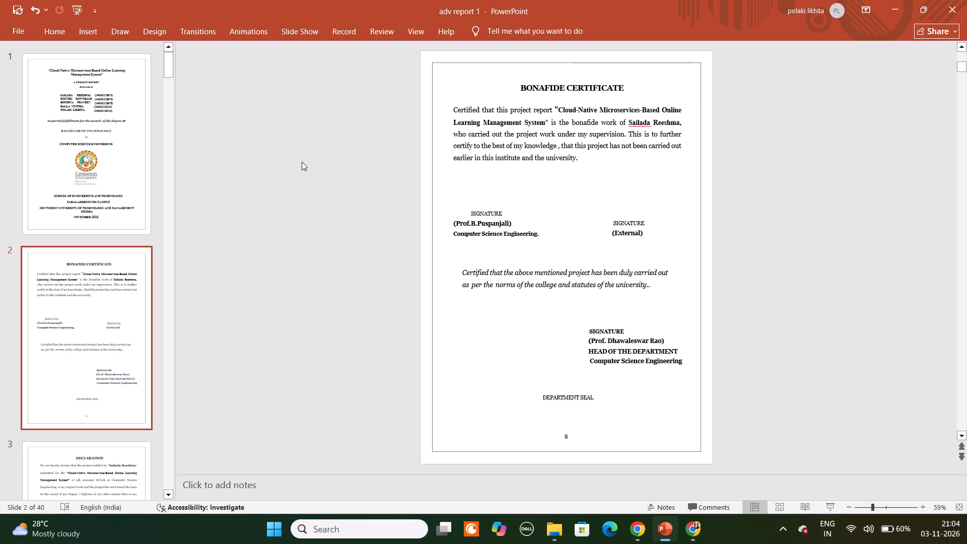
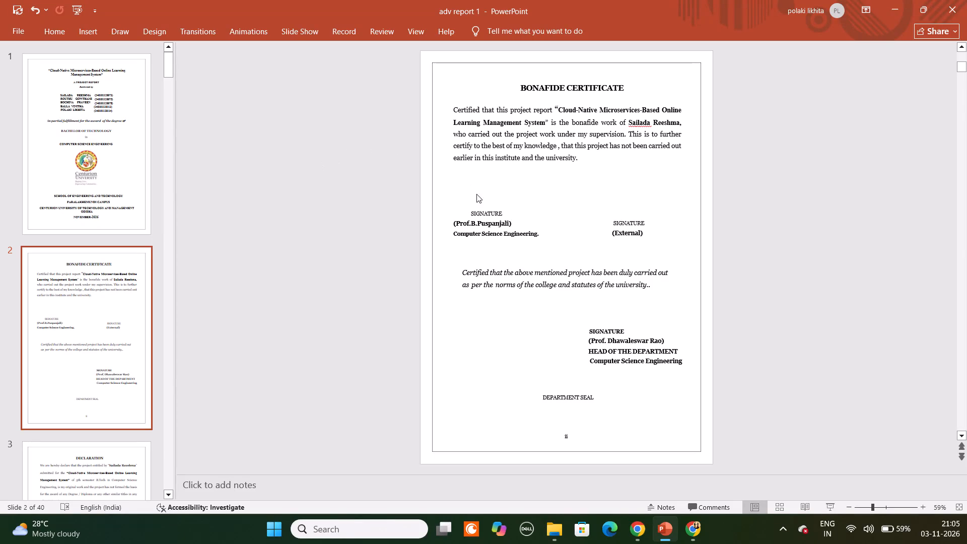
Delete the External signature block from the Bonafide Certificate slide.
click(624, 226)
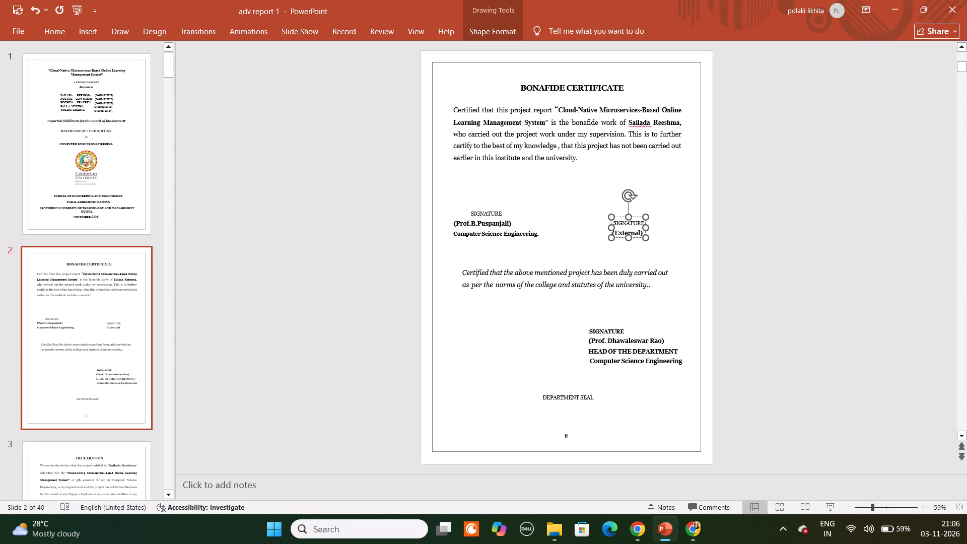
click(624, 217)
key(BackSpace)
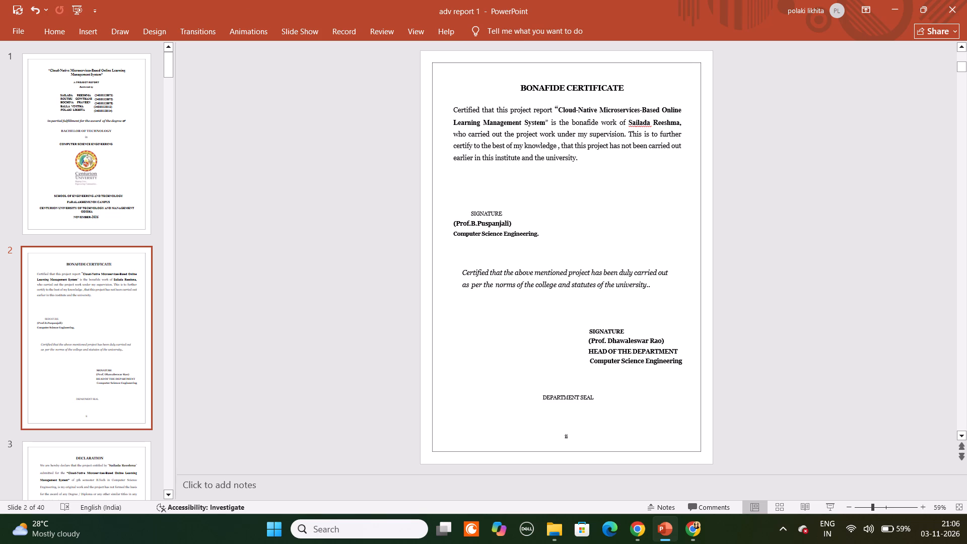
Move the remaining upper signature block to the certificate's right side, between the opening paragraph and the italic statement.
click(506, 234)
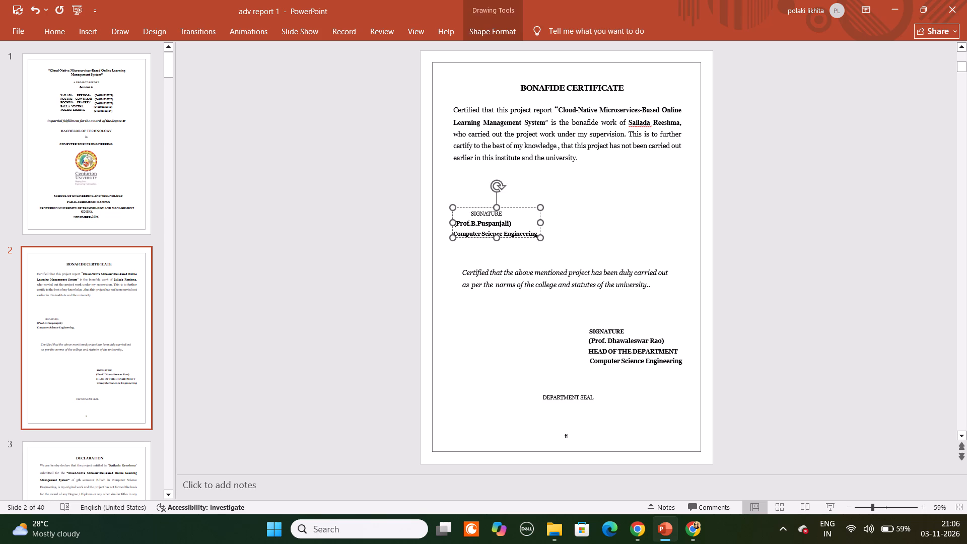
drag(514, 208, 653, 195)
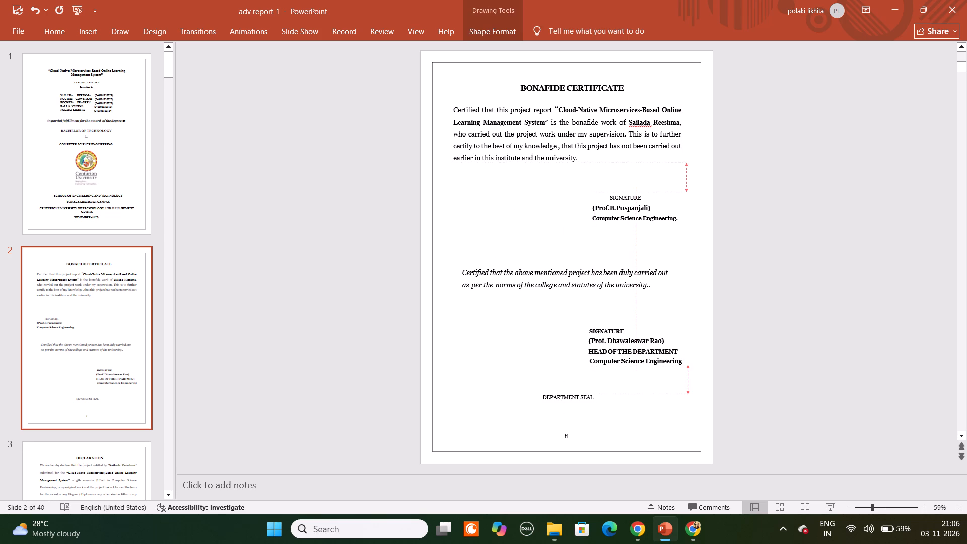
drag(653, 195, 662, 199)
click(283, 272)
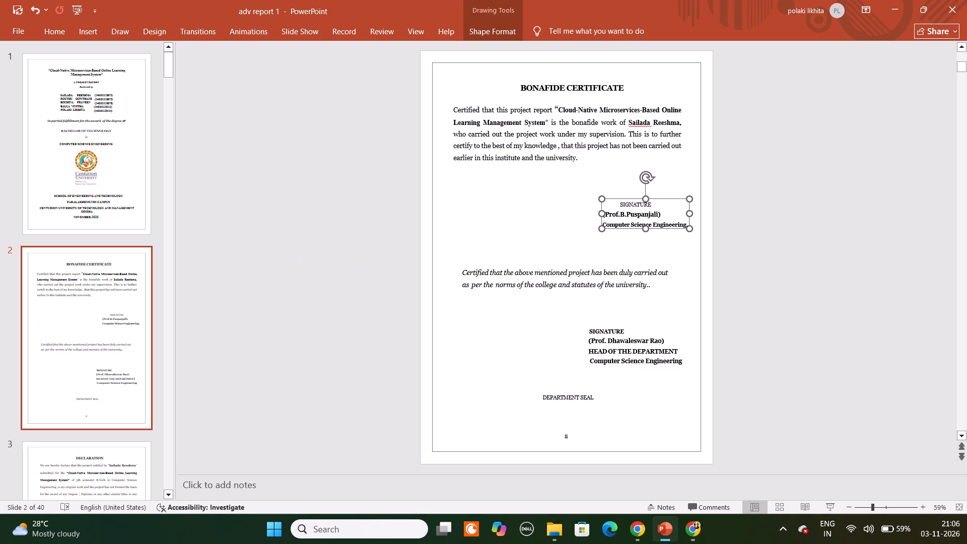
Move the Head of the Department signature block to the certificate's centre and widen it on both sides.
click(602, 337)
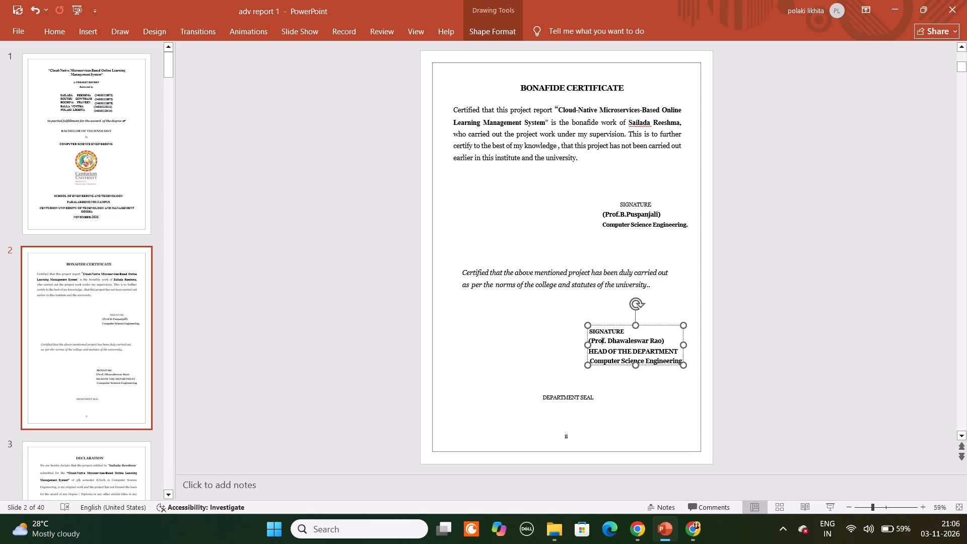
drag(616, 326, 556, 323)
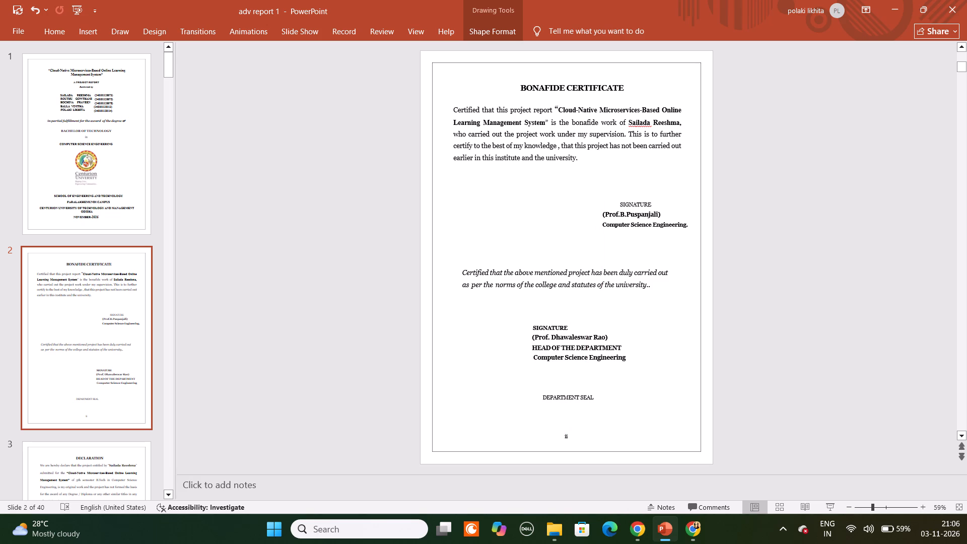
drag(556, 323, 555, 320)
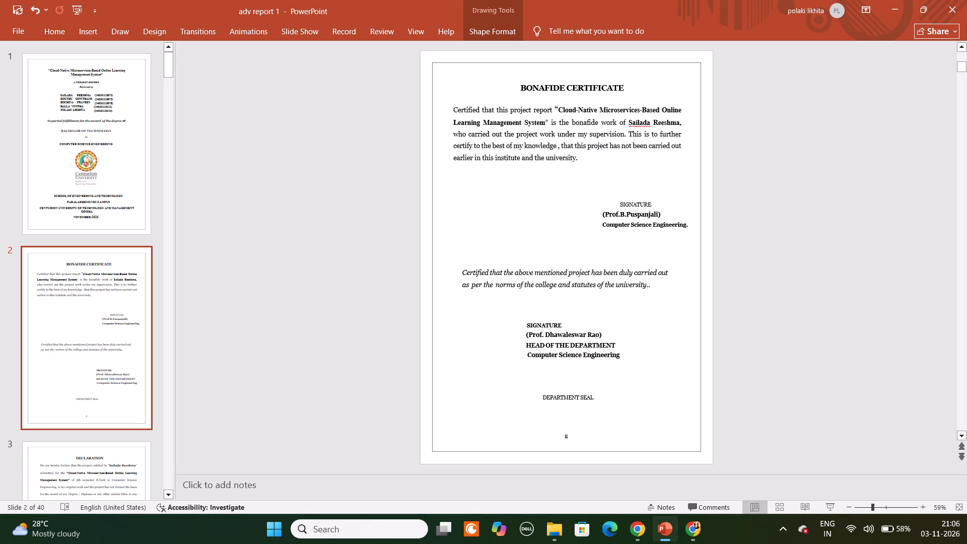
drag(555, 320, 557, 319)
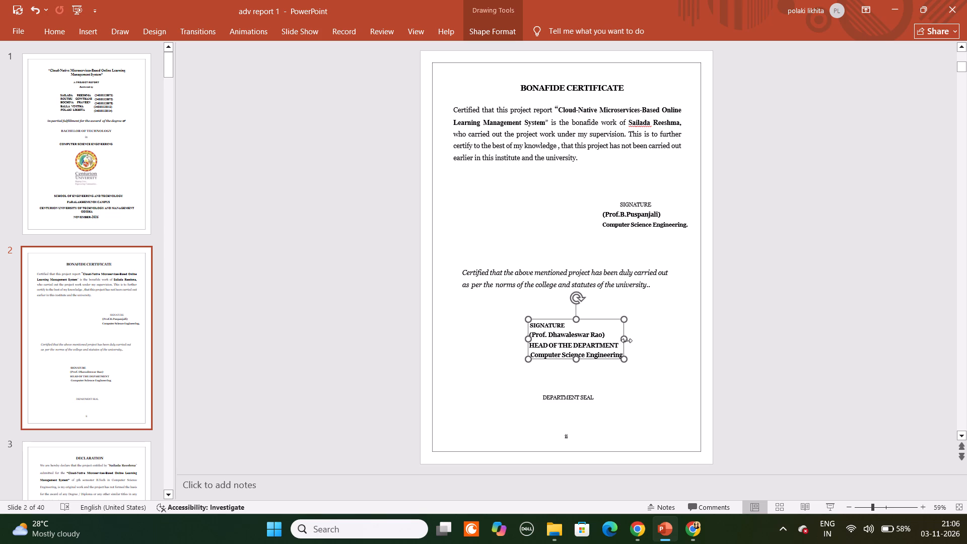
drag(627, 338, 650, 335)
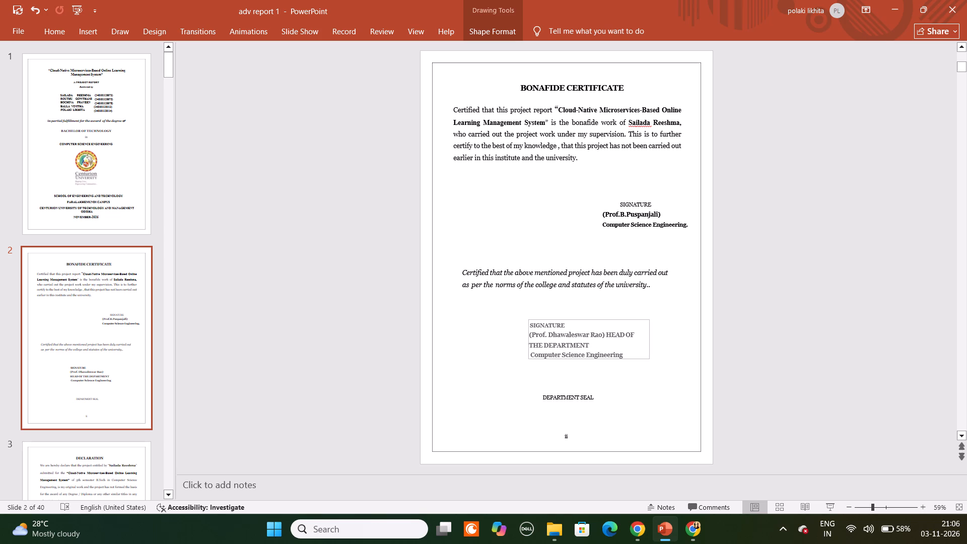
drag(650, 335, 683, 325)
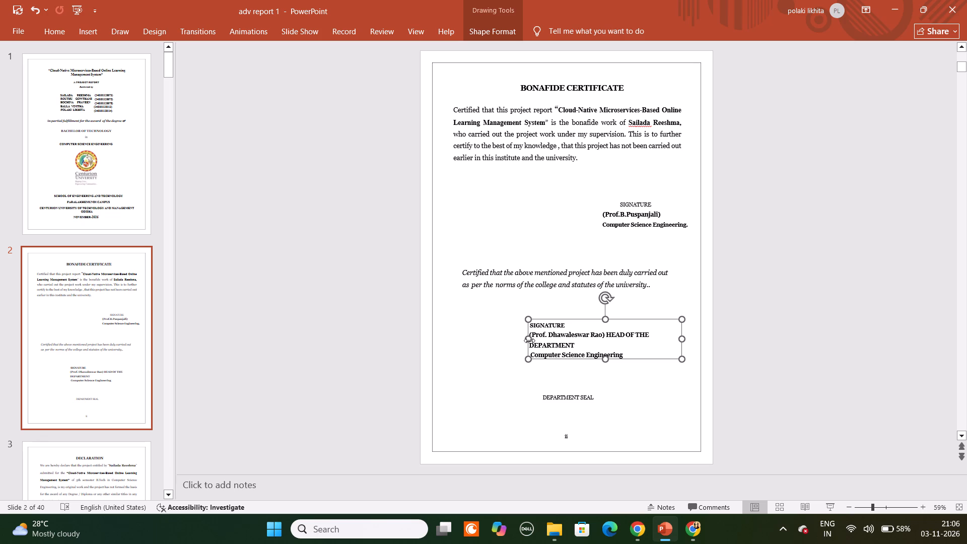
drag(525, 338, 473, 321)
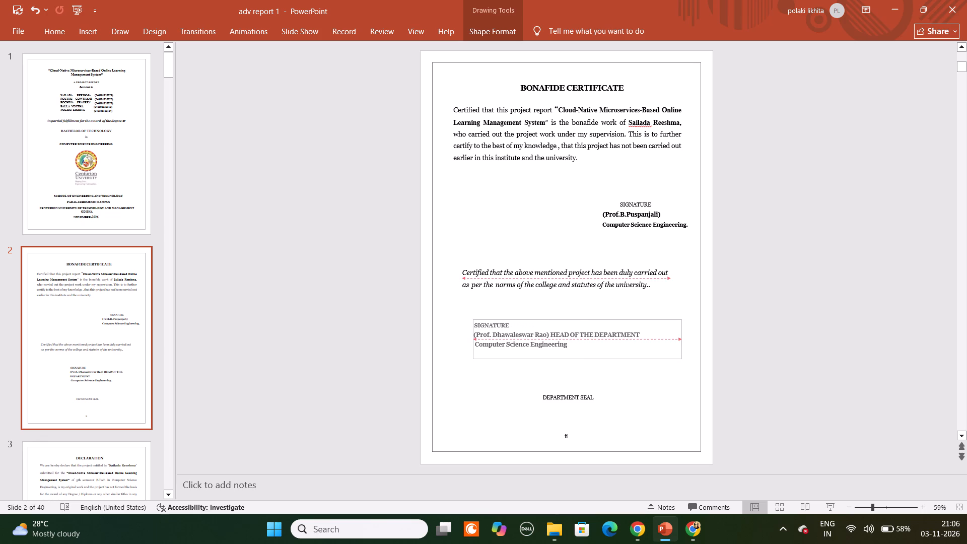
drag(473, 321, 470, 318)
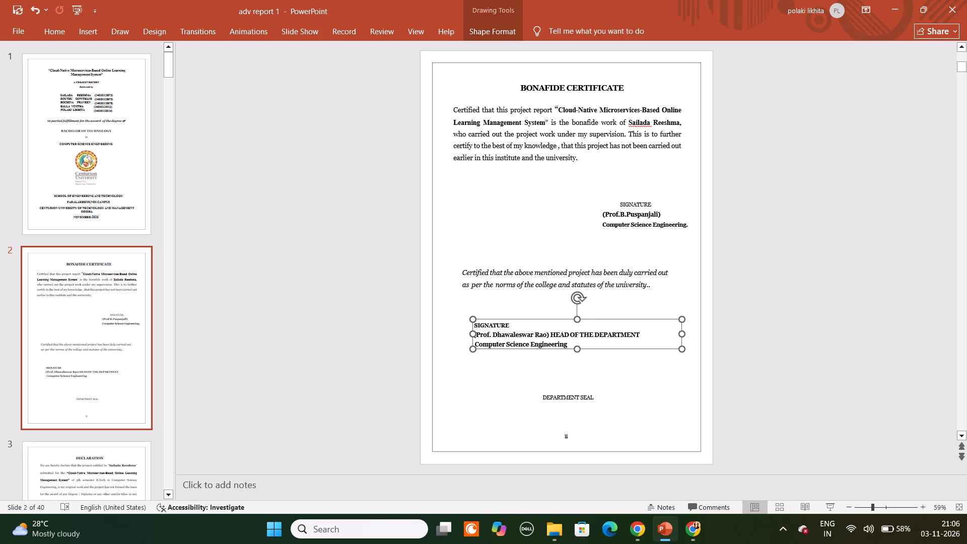
Put "HEAD OF THE DEPARTMENT" on a new line below the professor's name and join "Computer Science Engineering" to it with a space.
click(548, 335)
key(Return)
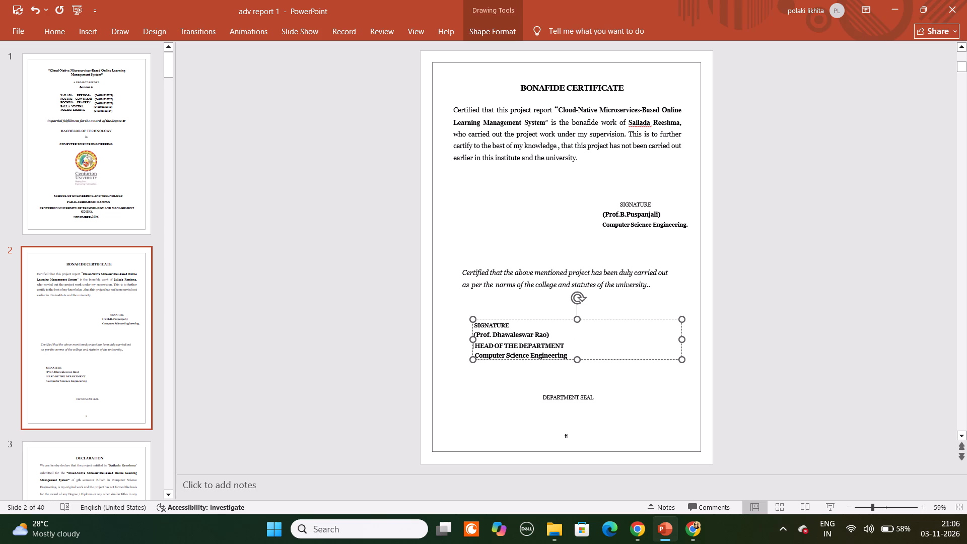
click(478, 356)
key(Left)
key(BackSpace)
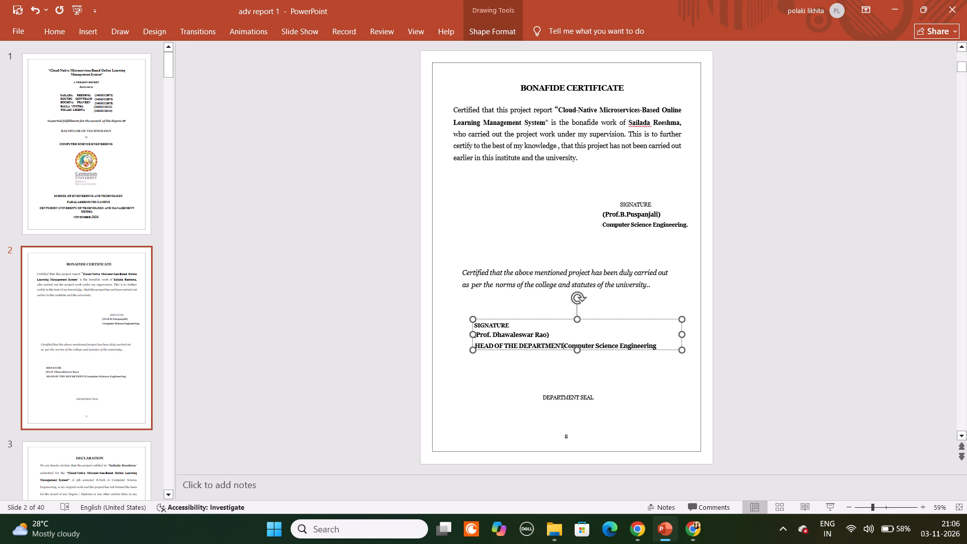
key(space)
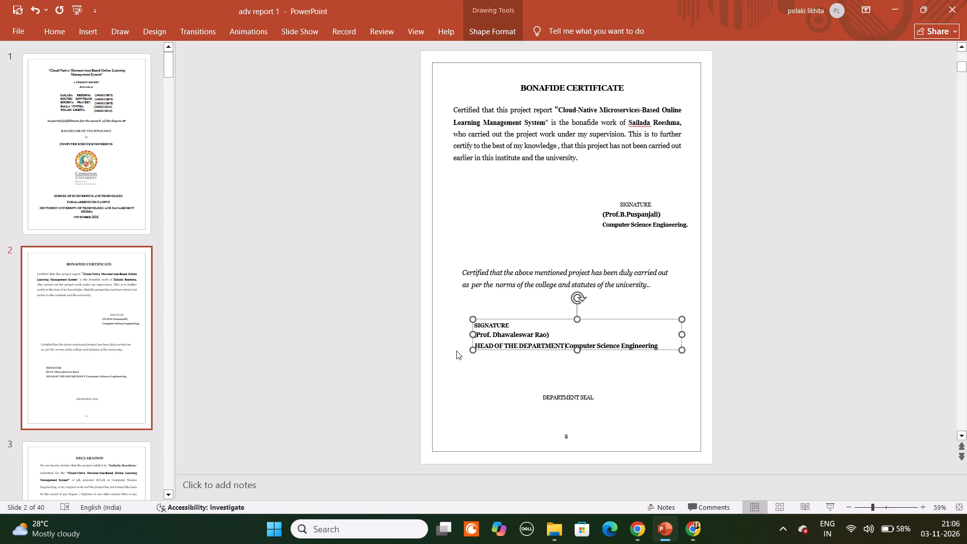
Indent the professor's name with spaces to centre it above the HEAD OF THE DEPARTMENT line.
click(482, 335)
key(Left)
key(Left)
key(Left)
key(space)
key(space)
key(space)
key(space)
key(space)
key(space)
key(space)
key(space)
key(space)
key(space)
key(space)
key(space)
key(space)
key(space)
key(space)
key(space)
key(space)
key(space)
key(space)
key(space)
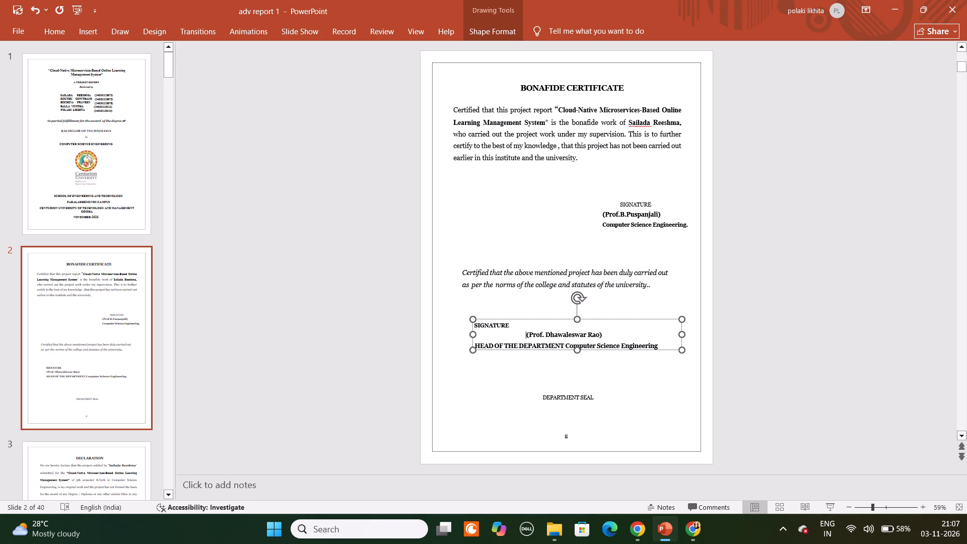
Indent the SIGNATURE line with spaces to centre it above the professor's name in the lower signature block.
key(Up)
key(Left)
key(Left)
key(Left)
key(Left)
key(Left)
key(Left)
key(Left)
key(Left)
key(Left)
key(Left)
key(Left)
key(Left)
key(Left)
key(Left)
key(Left)
key(Left)
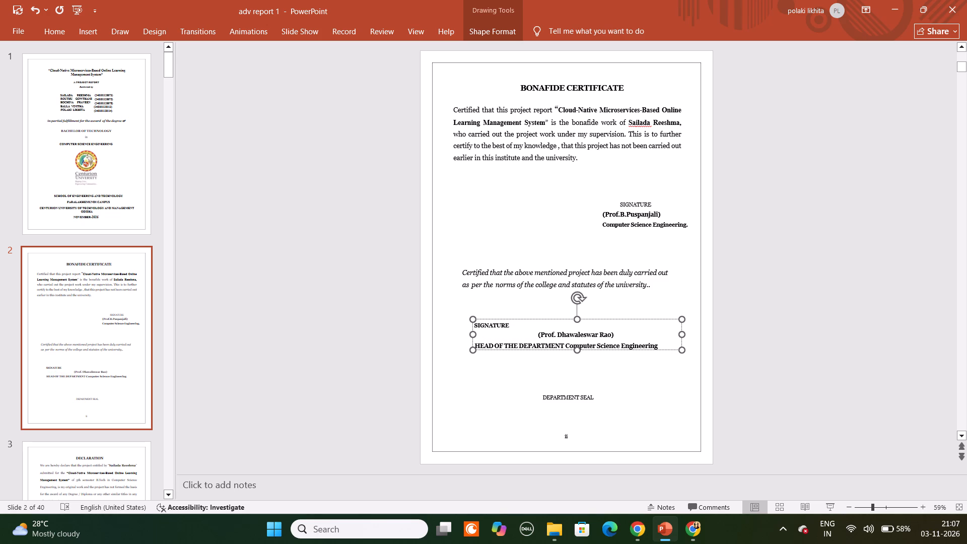
key(space)
key(space)
key(space)
key(space)
key(space)
key(space)
key(space)
key(space)
key(space)
key(space)
key(space)
key(space)
key(space)
key(space)
key(space)
key(space)
key(space)
key(space)
key(space)
key(space)
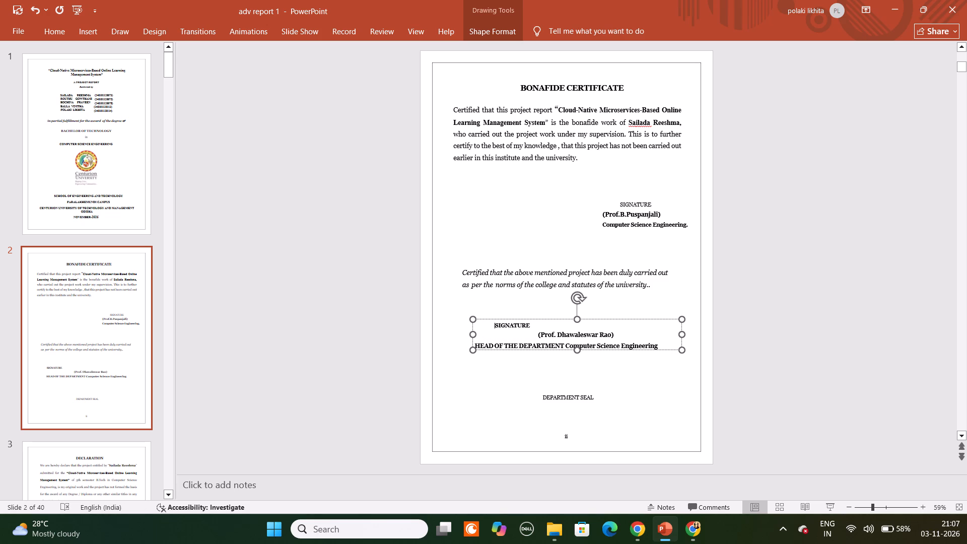
key(space)
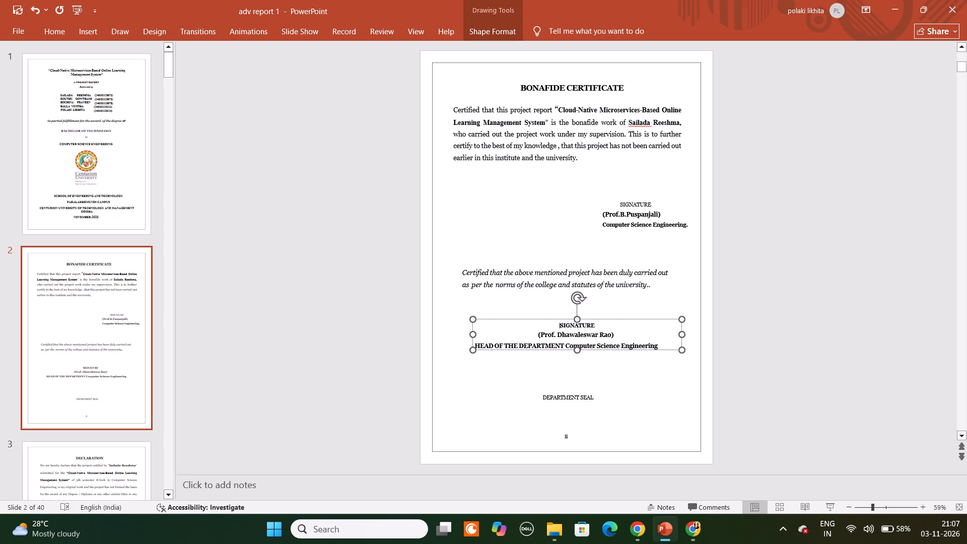
click(364, 381)
On the slide 3 Declaration, delete the student's name and both quotation marks around it.
key(Down)
key(Down)
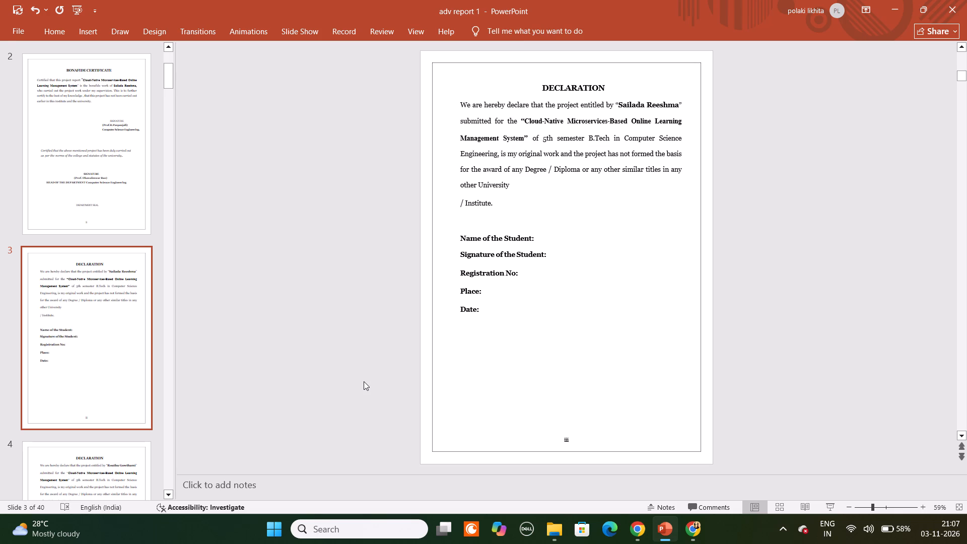
key(Up)
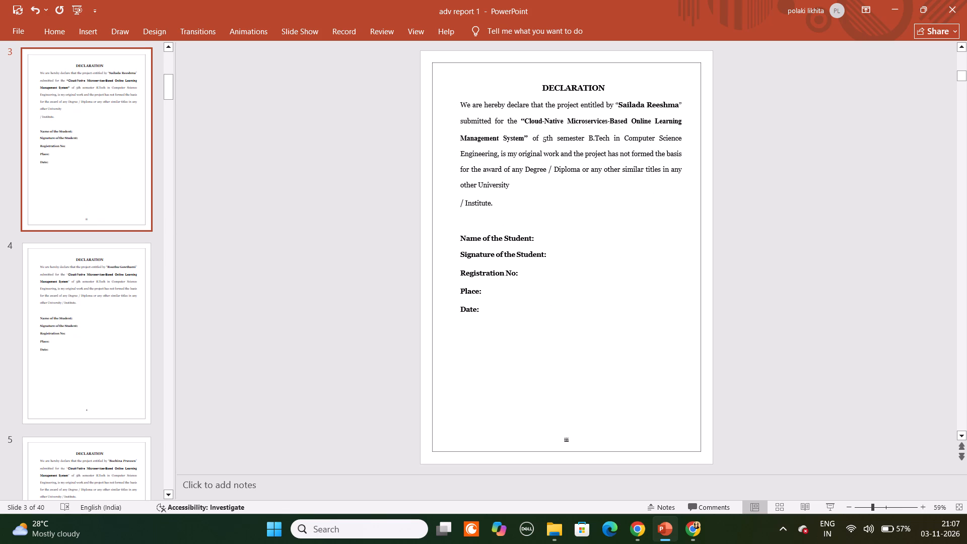
drag(617, 104, 639, 104)
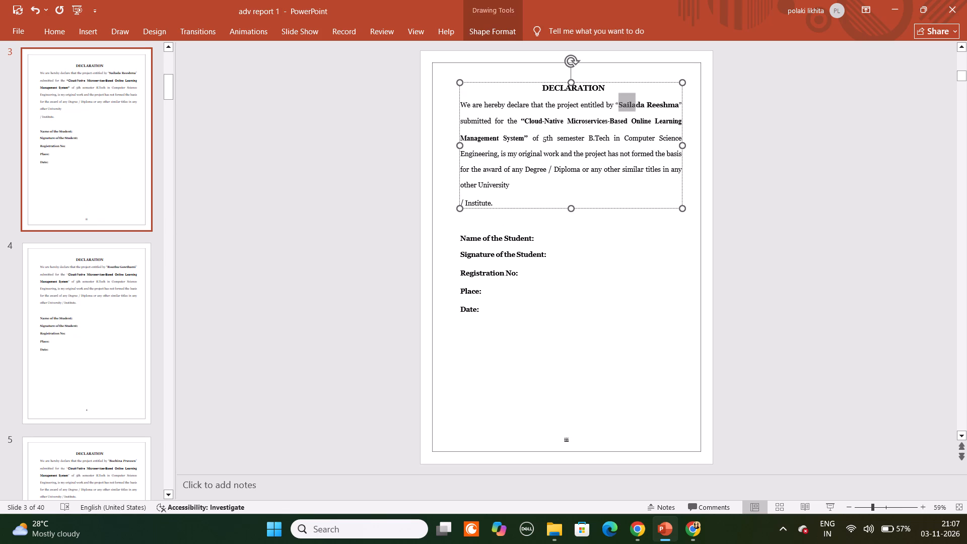
drag(639, 104, 667, 104)
key(BackSpace)
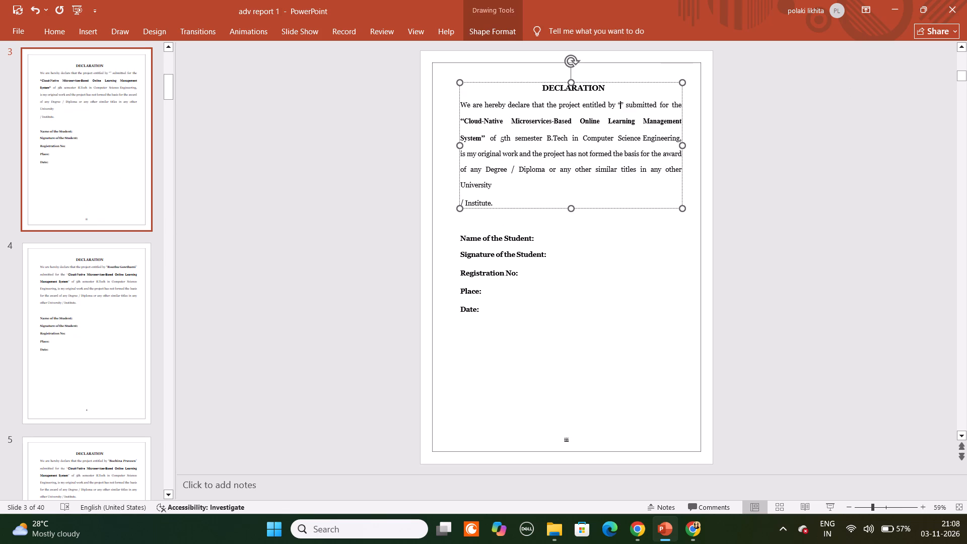
key(Right)
key(BackSpace)
key(BackSpace)
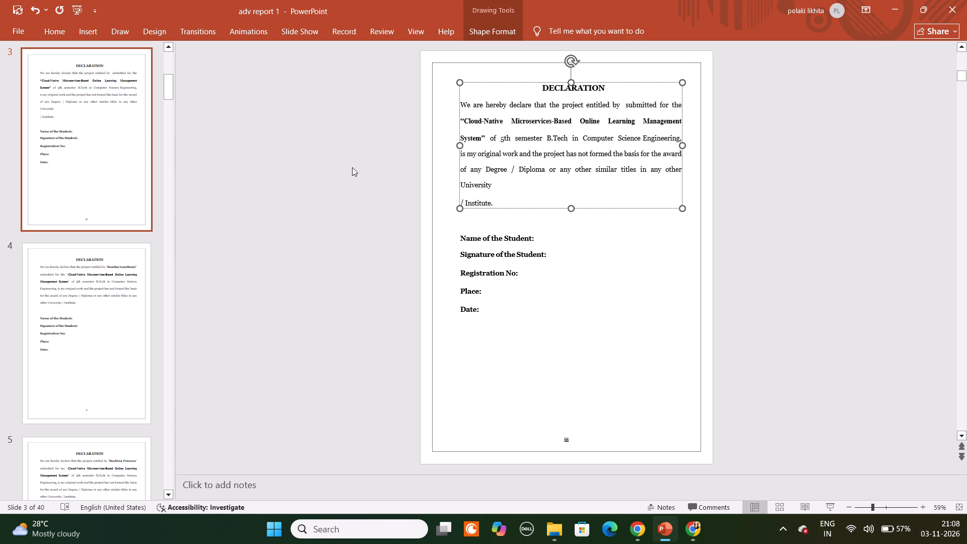
click(352, 167)
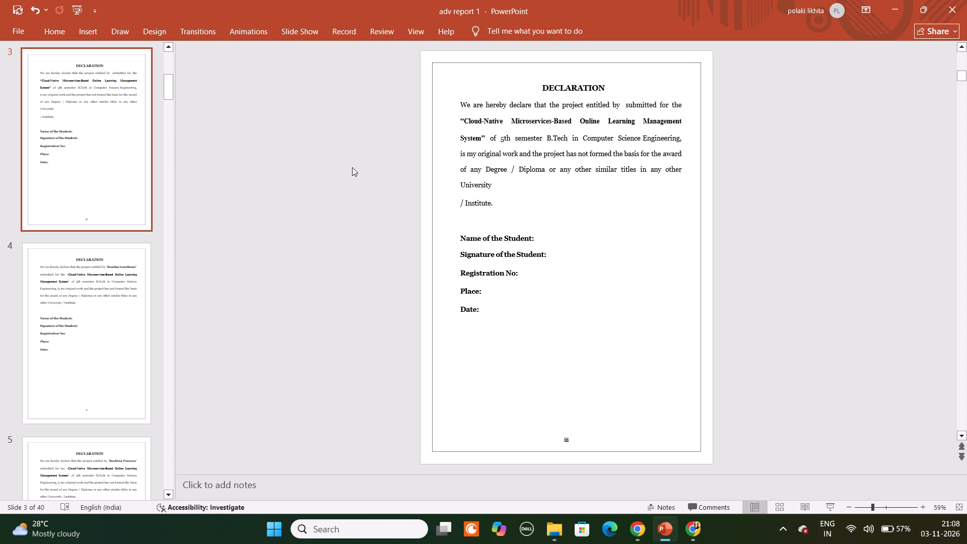
On the slide 4 Declaration, delete the student's name and both quotation marks around it.
key(Down)
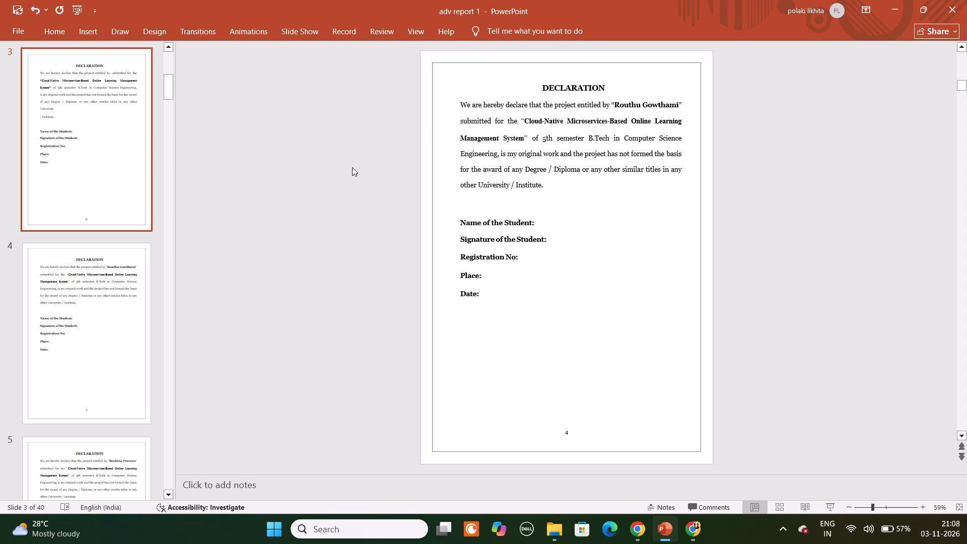
click(611, 105)
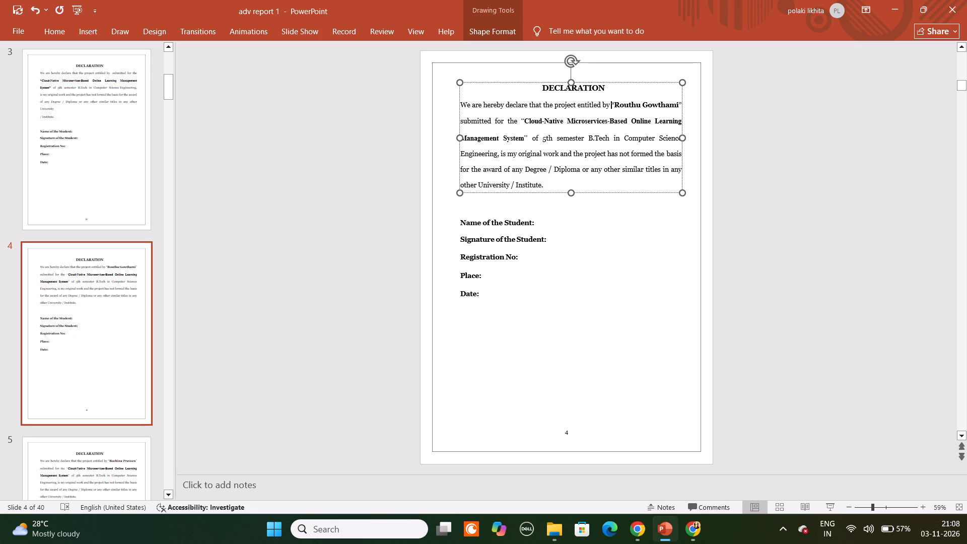
drag(611, 105, 662, 104)
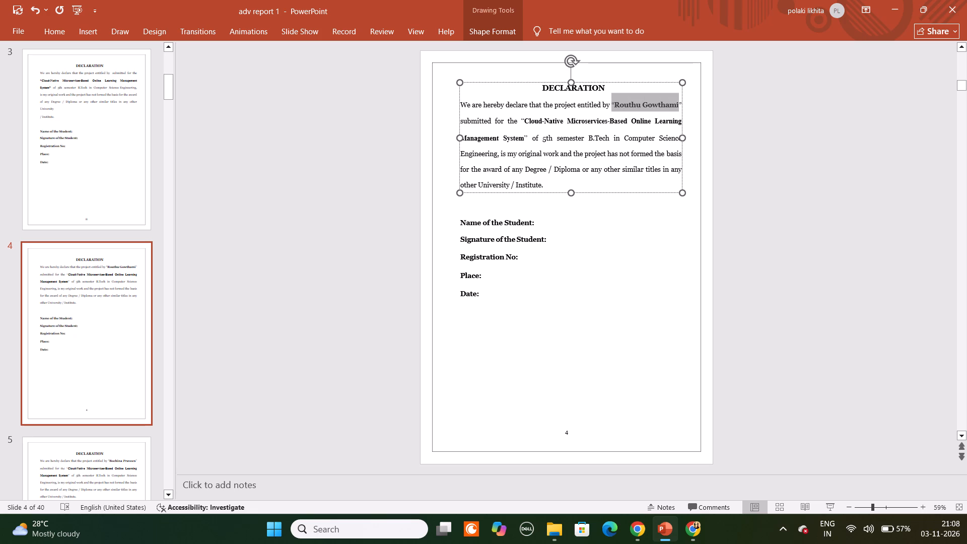
drag(662, 104, 679, 103)
key(BackSpace)
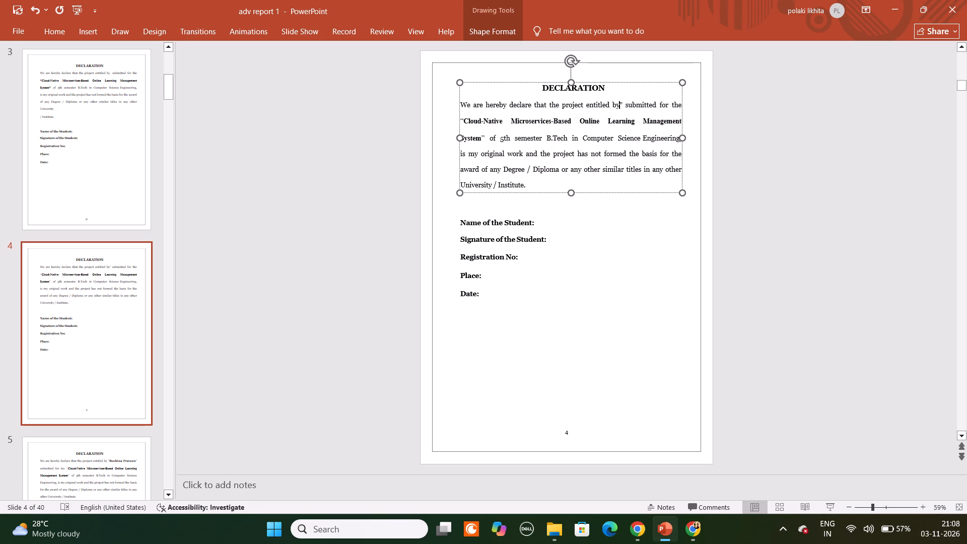
key(Right)
key(BackSpace)
click(381, 167)
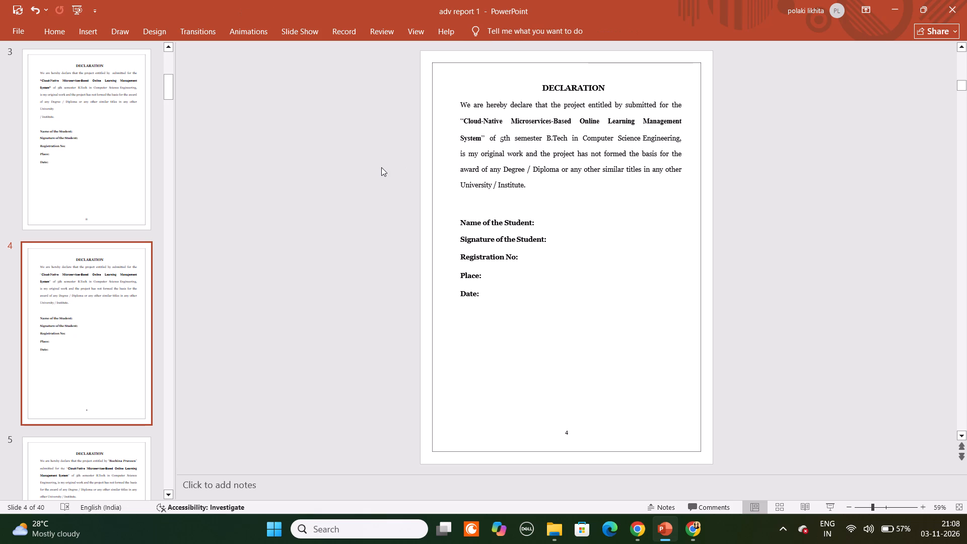
On the slide 5 Declaration, delete the student's name together with its opening and closing quotation marks.
key(Down)
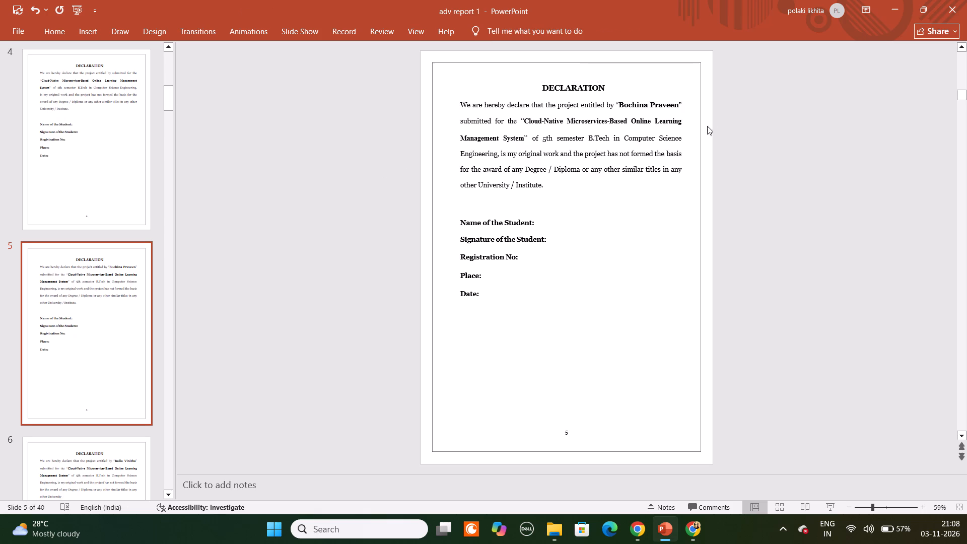
drag(616, 103, 654, 105)
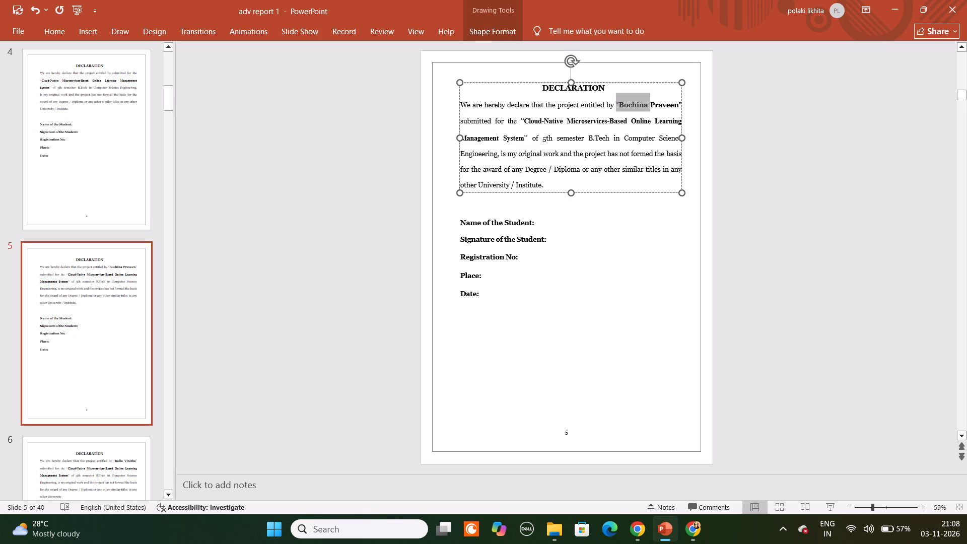
drag(654, 105, 679, 106)
key(BackSpace)
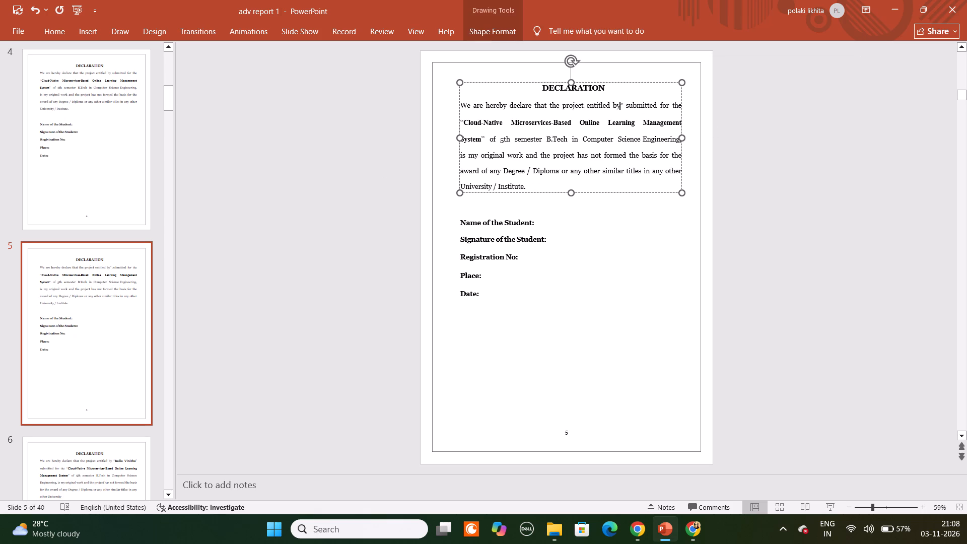
key(Right)
key(BackSpace)
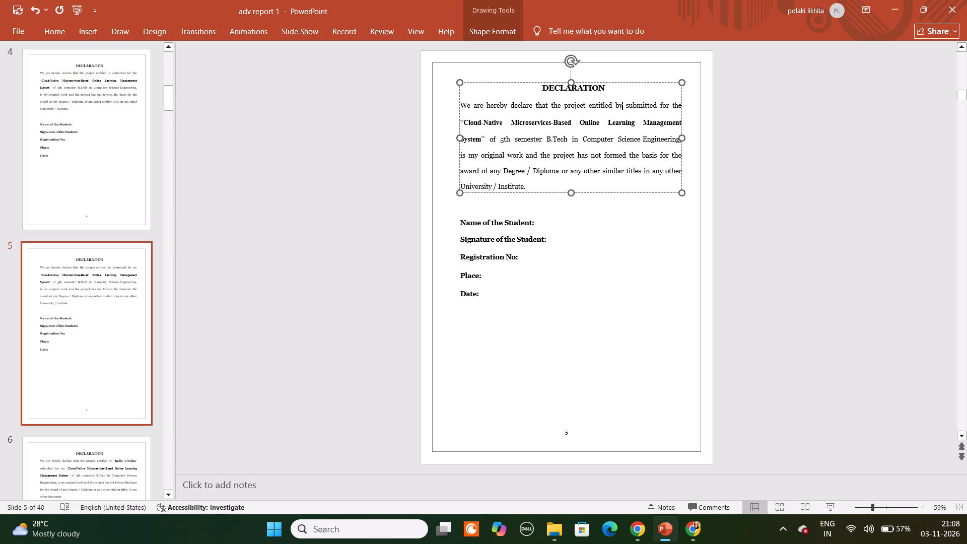
click(210, 279)
On the slide 6 Declaration, delete the student's name and the quotation marks around it.
key(Down)
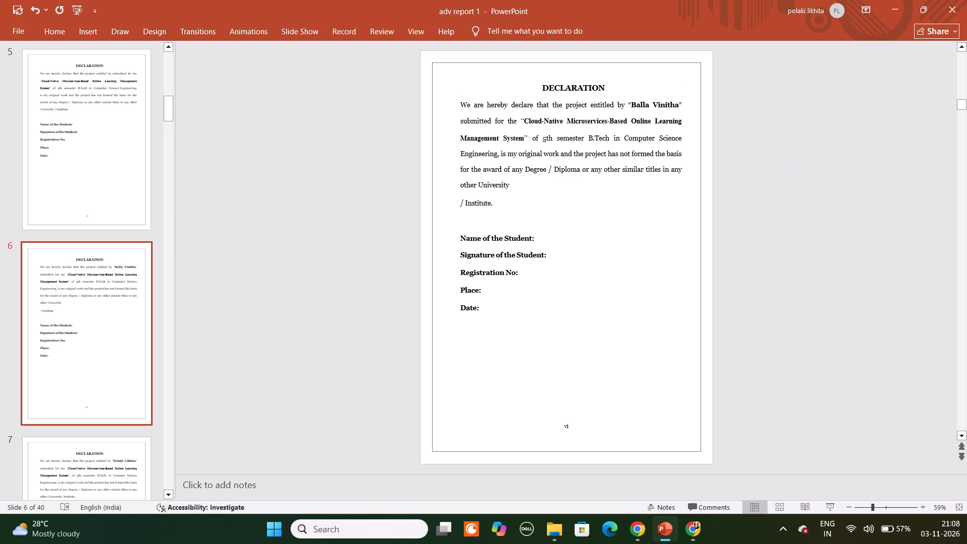
drag(632, 106, 657, 93)
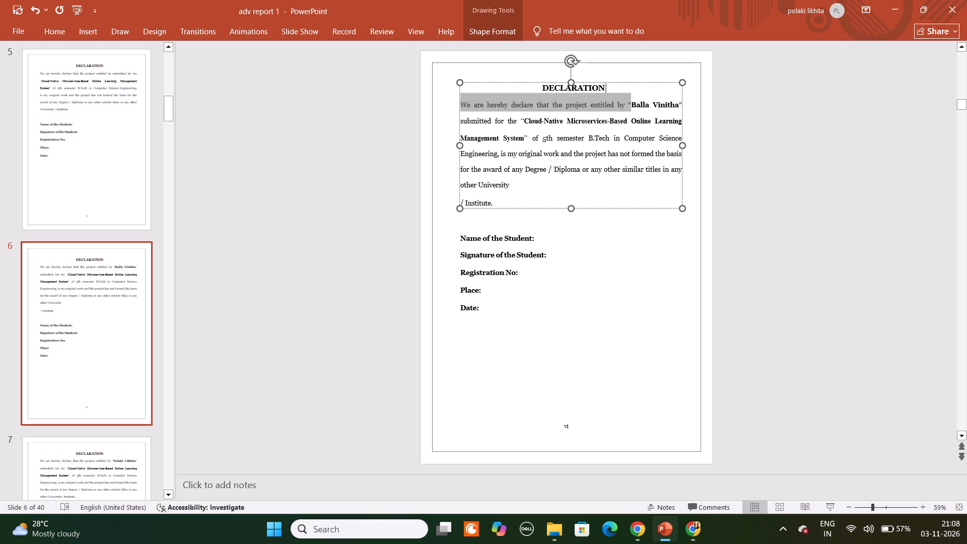
drag(657, 93, 671, 105)
key(BackSpace)
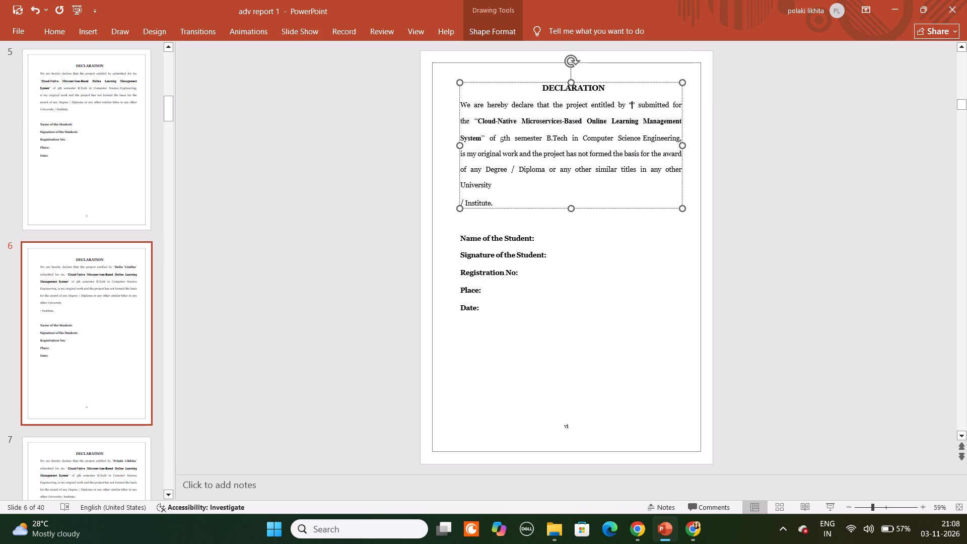
key(Right)
key(BackSpace)
key(BackSpace)
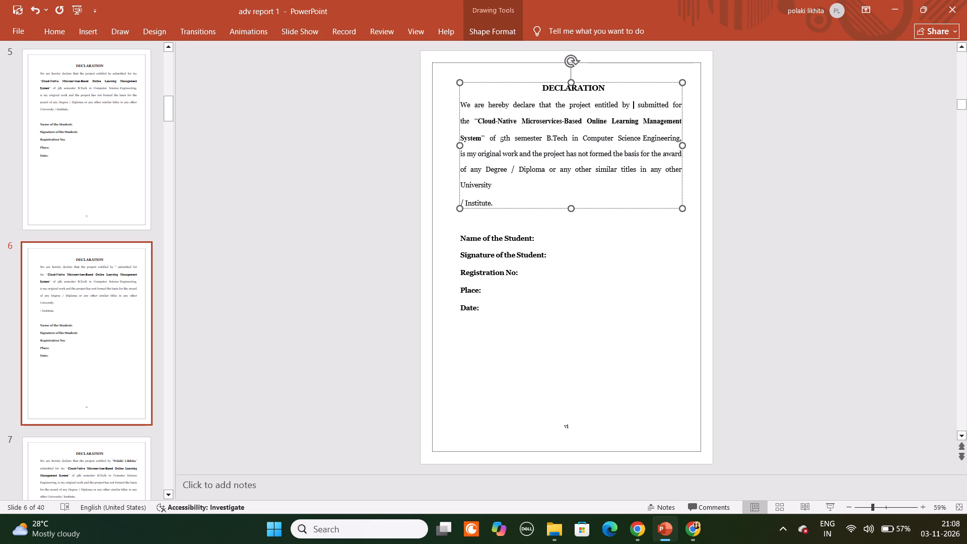
click(384, 198)
On the slide 7 Declaration, delete the quoted student's name after "entitled by", including both quotation marks.
key(Down)
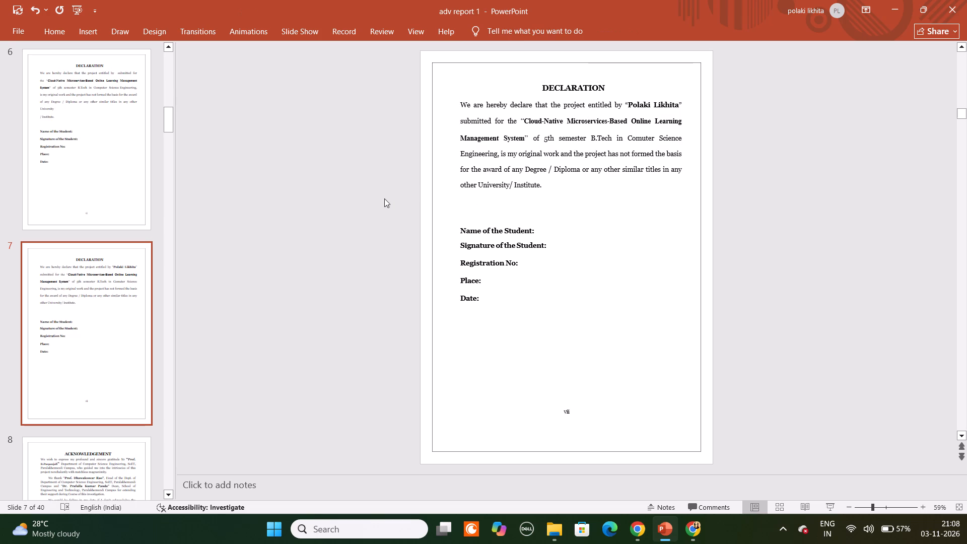
click(680, 102)
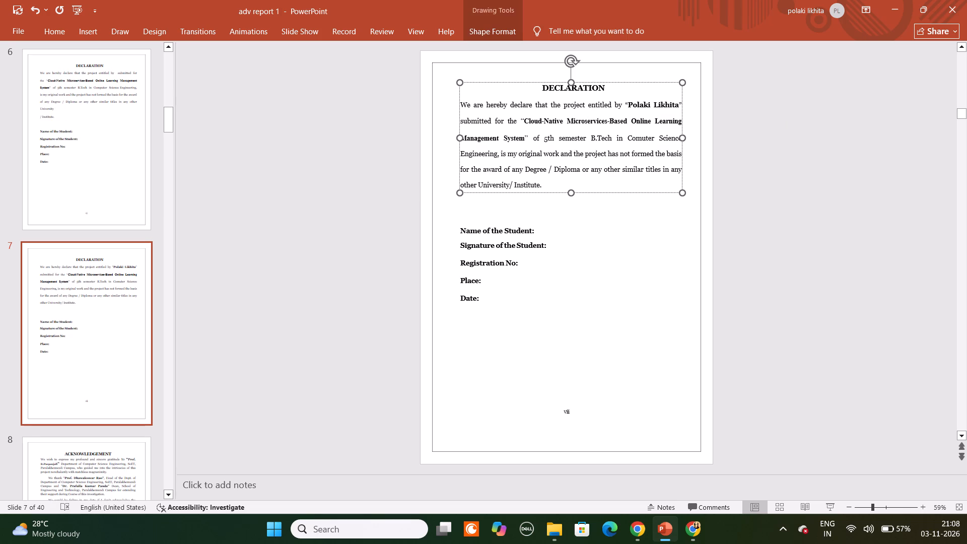
key(BackSpace)
key(BackSpace)
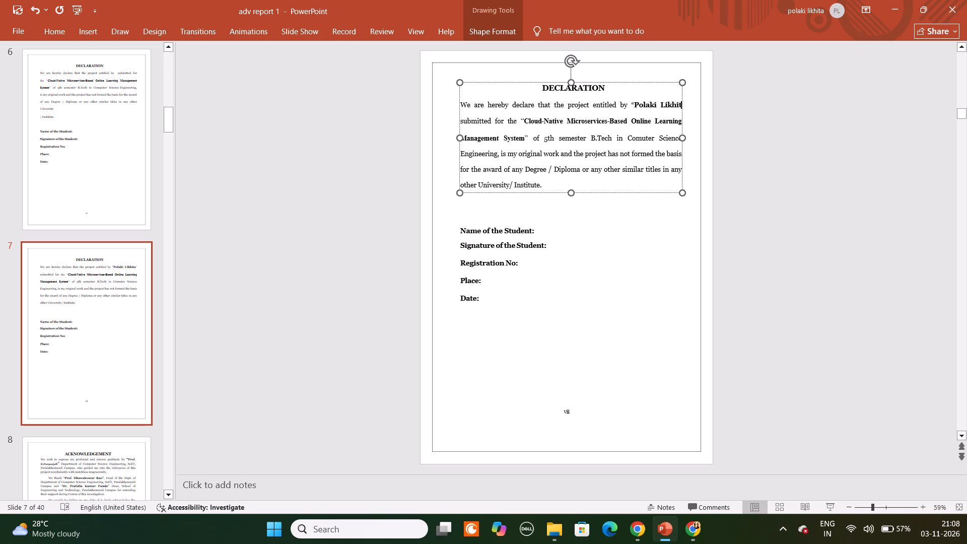
key(BackSpace)
key(BackSpace)
key(BackSpace)
key(BackSpace)
key(BackSpace)
key(BackSpace)
key(BackSpace)
key(BackSpace)
key(BackSpace)
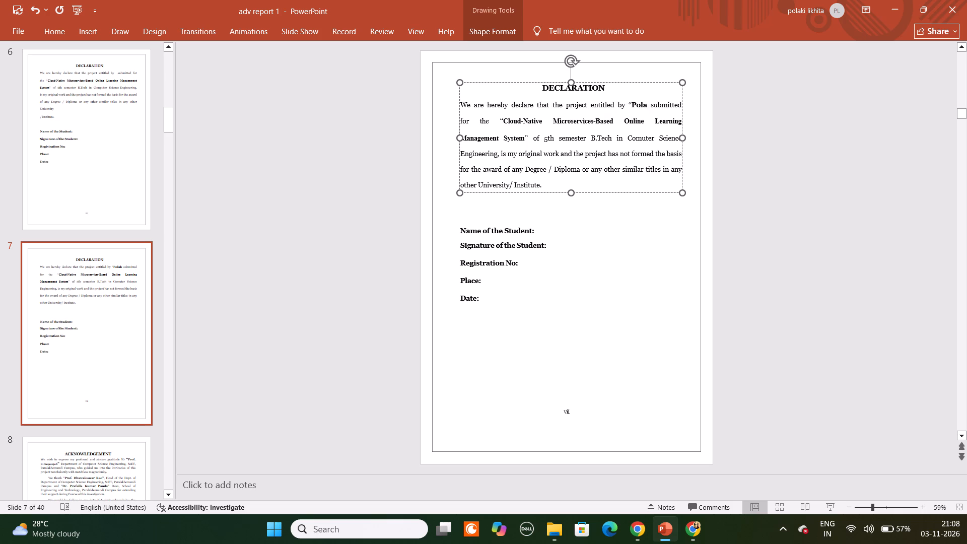
key(BackSpace)
key(BackSpace)
key(BackSpace)
key(BackSpace)
key(BackSpace)
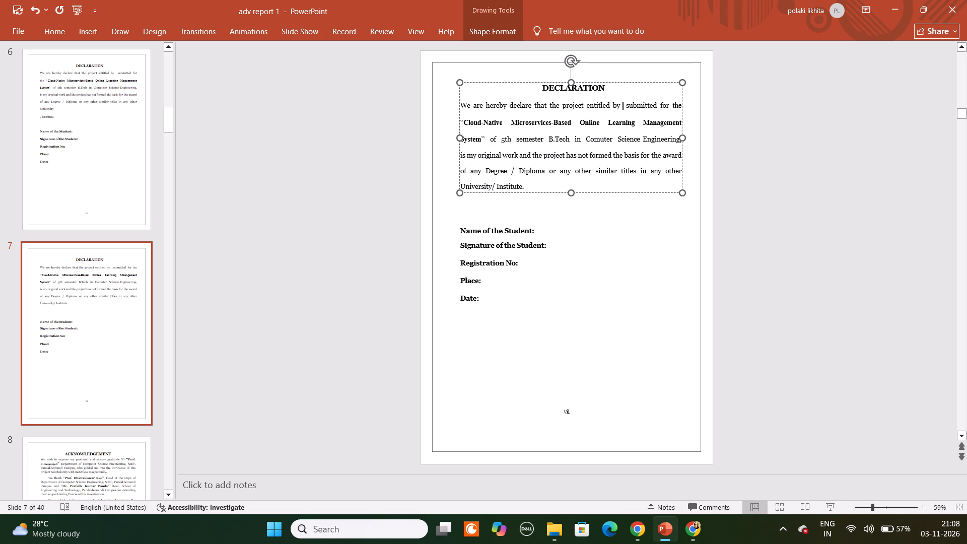
click(353, 205)
On the slide 8 Acknowledgement, delete all student names after the first, keeping "Signature of the Student:" on its own line with a gap above.
key(Down)
key(Down)
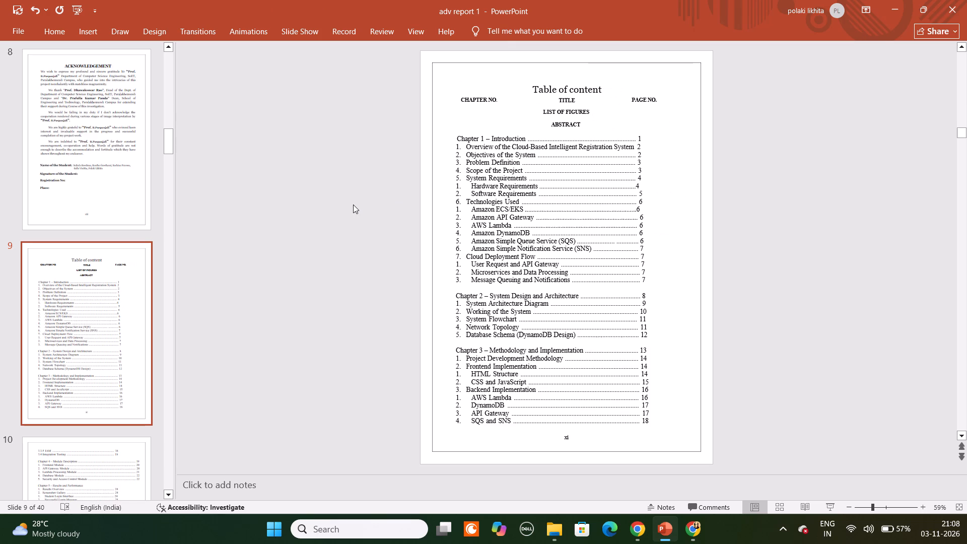
key(Up)
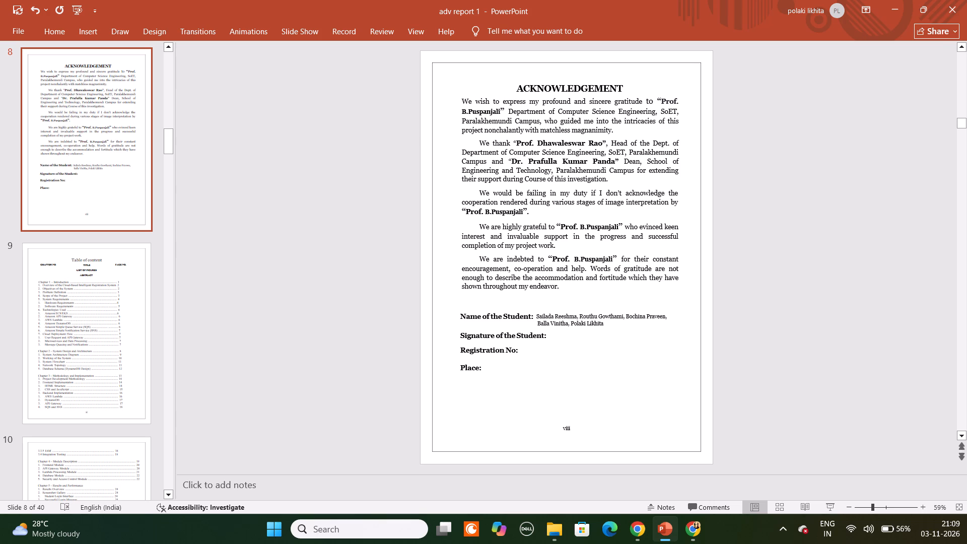
drag(581, 317, 598, 324)
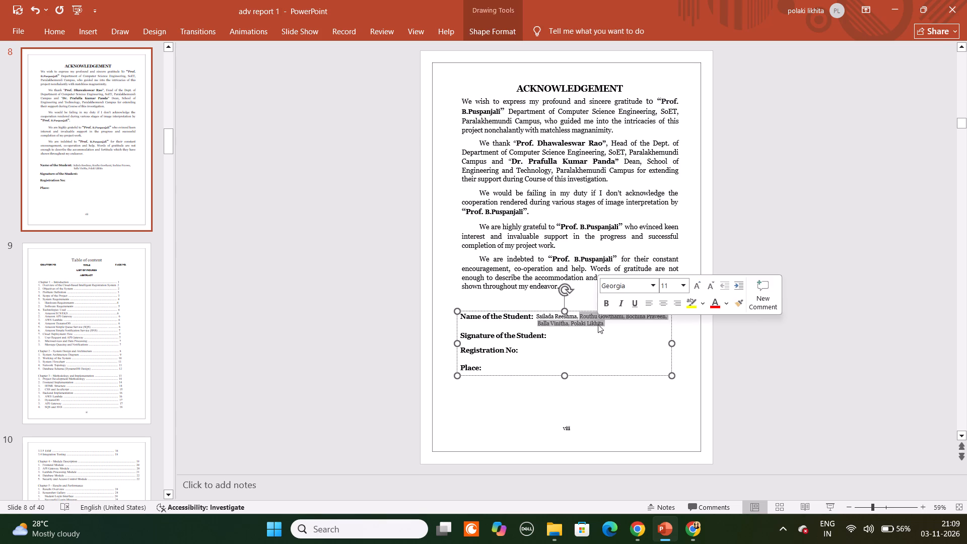
key(BackSpace)
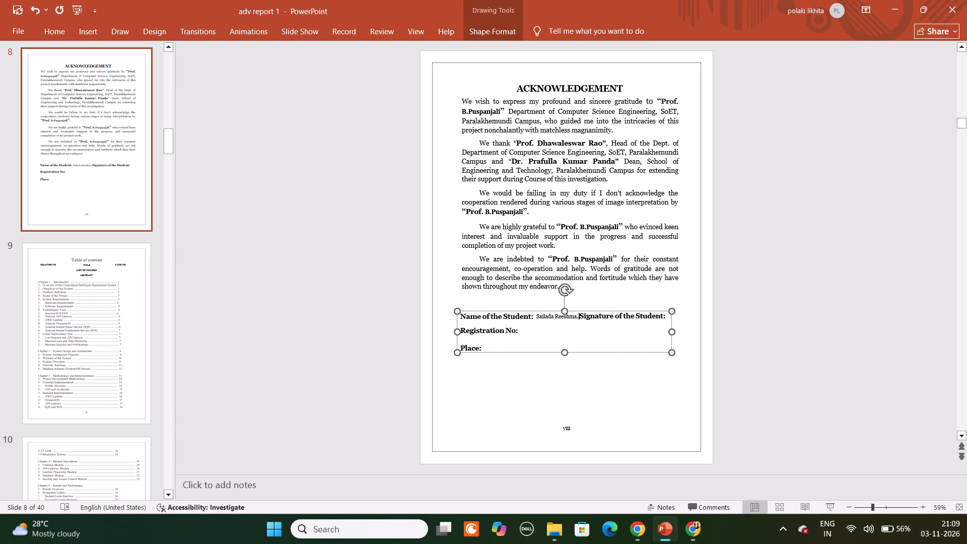
key(Return)
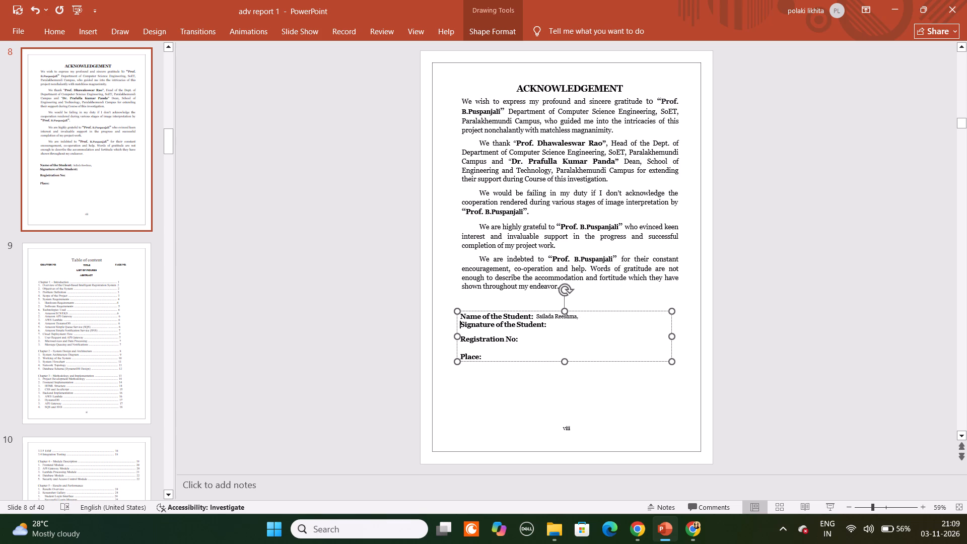
key(Return)
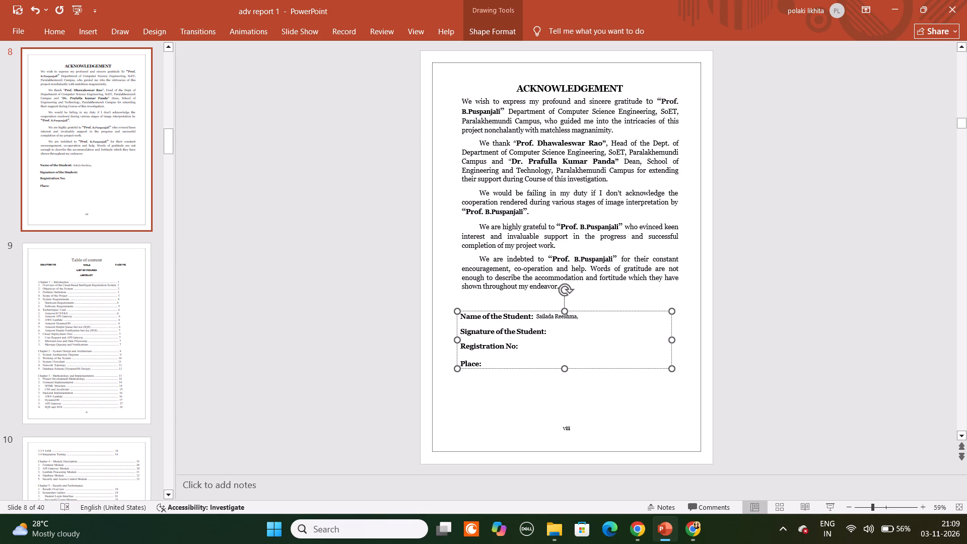
click(409, 352)
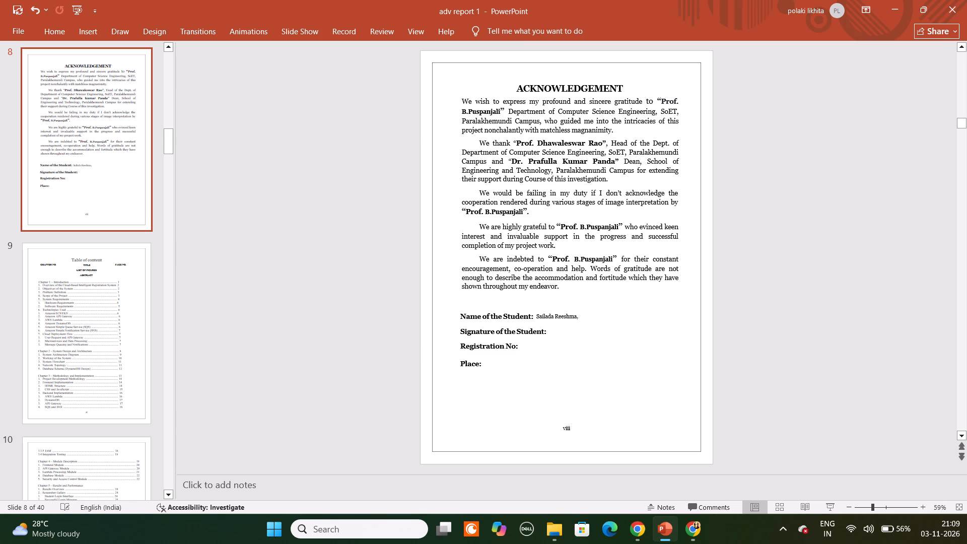
Format the remaining student's name on the Acknowledgement as bold Times New Roman, size 14.
drag(536, 316, 576, 318)
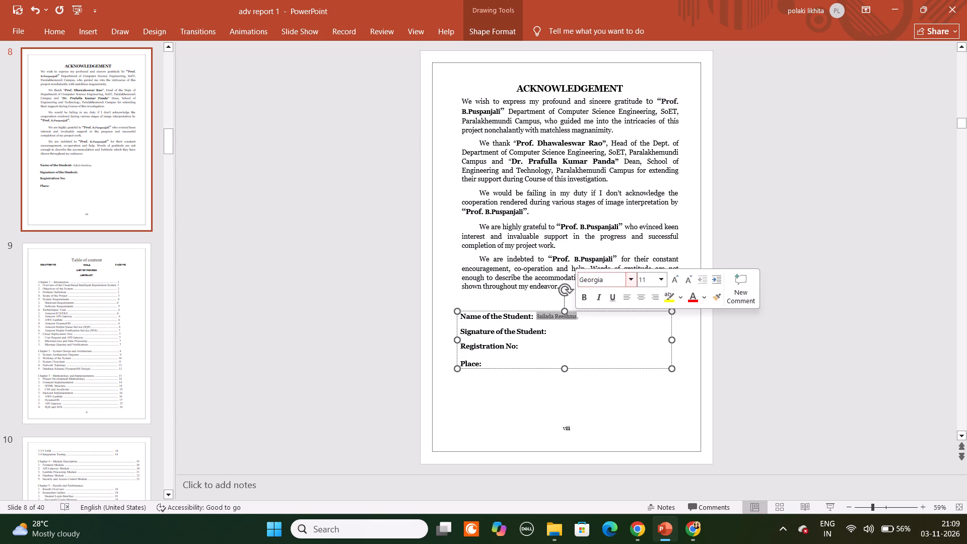
click(580, 296)
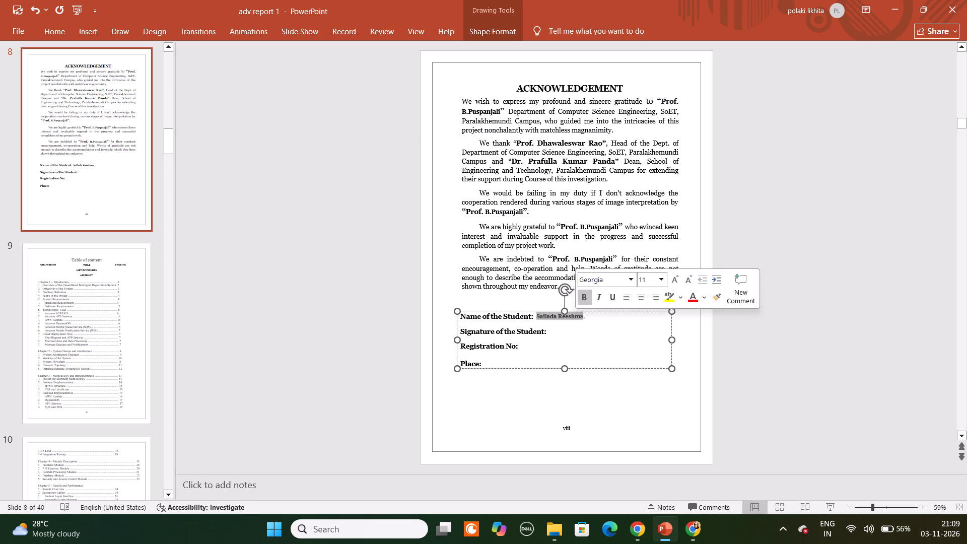
click(592, 281)
text(times)
key(Return)
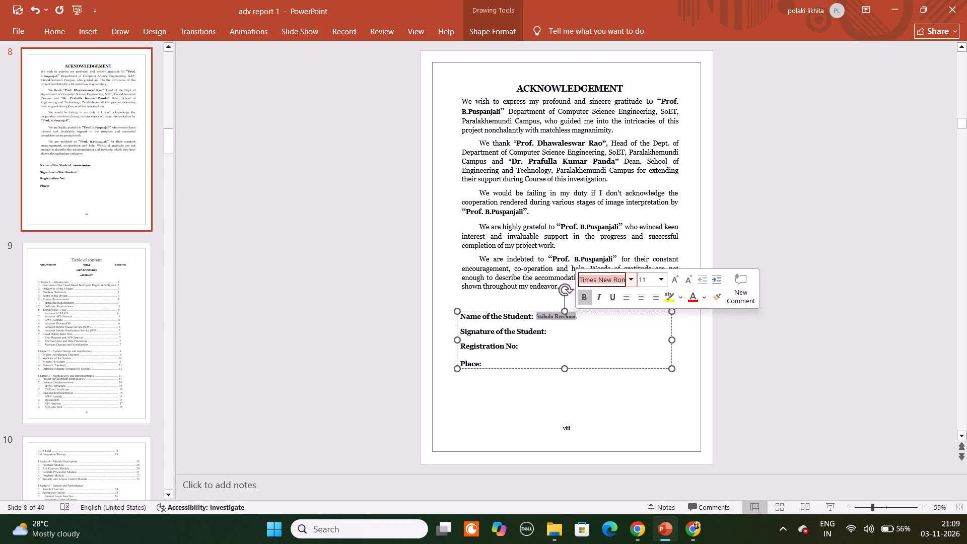
click(660, 280)
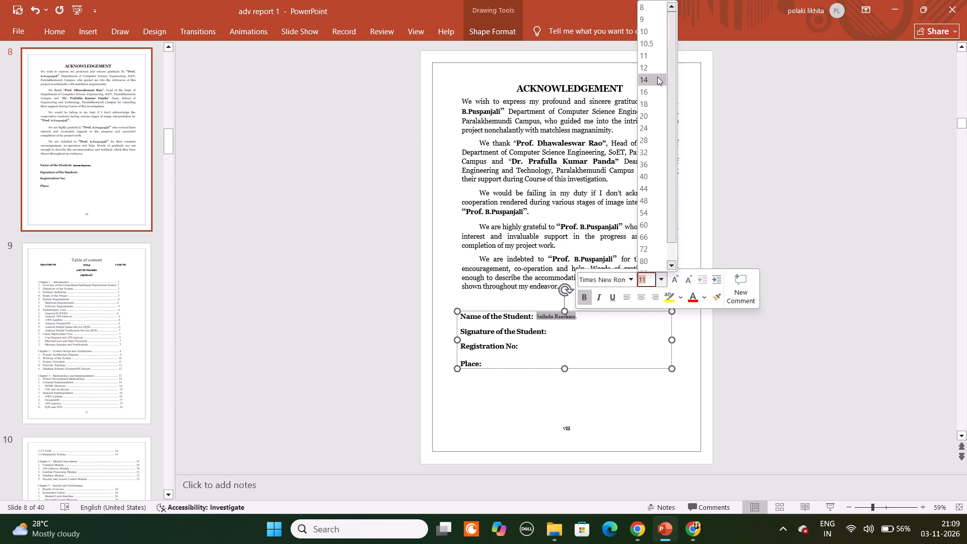
click(650, 80)
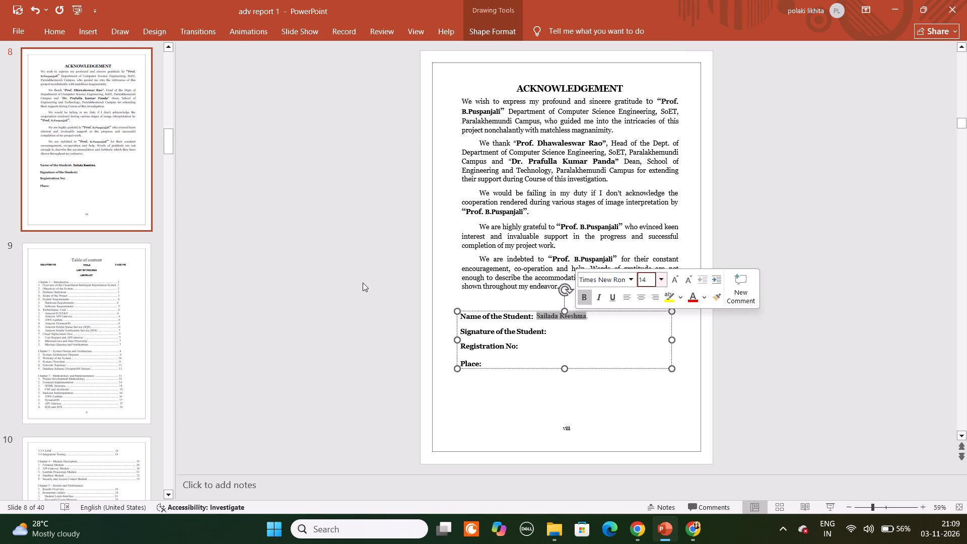
click(363, 283)
Delete the trailing comma after the student's name on the Acknowledgement.
click(590, 317)
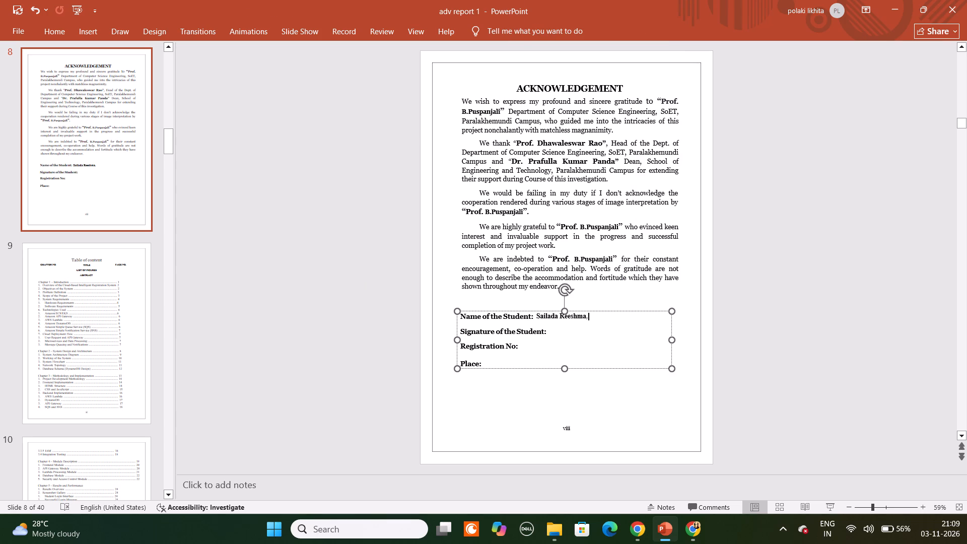
key(BackSpace)
key(BackSpace)
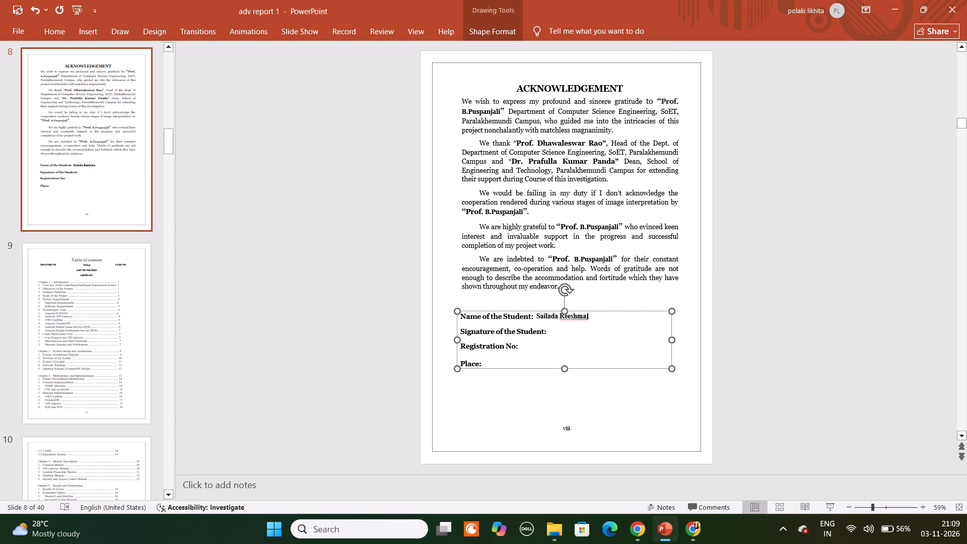
click(272, 373)
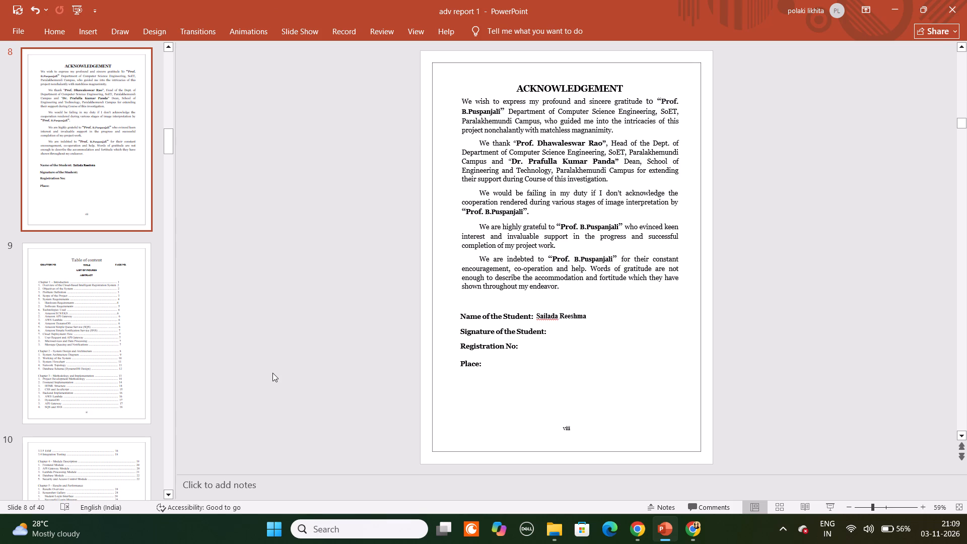
Change "No" to "Number" in the Acknowledgement's "Registration No:" label.
click(516, 348)
key(BackSpace)
text(umber)
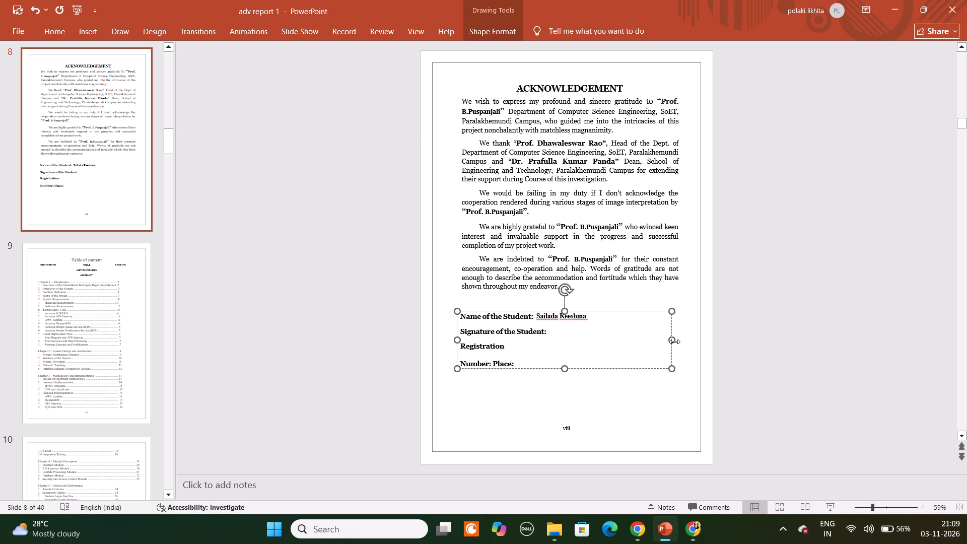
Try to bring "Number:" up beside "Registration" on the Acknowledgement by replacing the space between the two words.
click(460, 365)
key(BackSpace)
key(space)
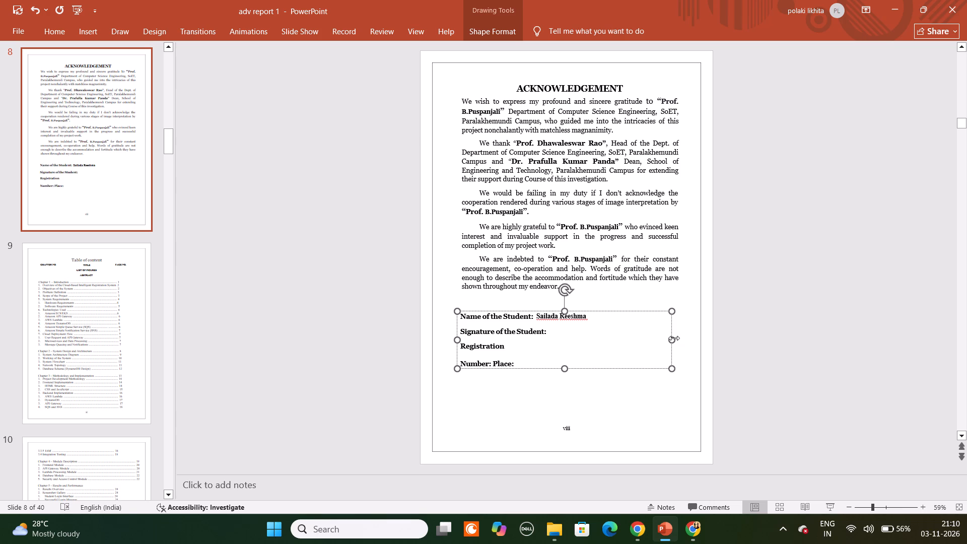
Widen the Acknowledgement's student details text box so "Registration Number:" fits on one line with "Place:" on the line below.
drag(674, 338, 691, 339)
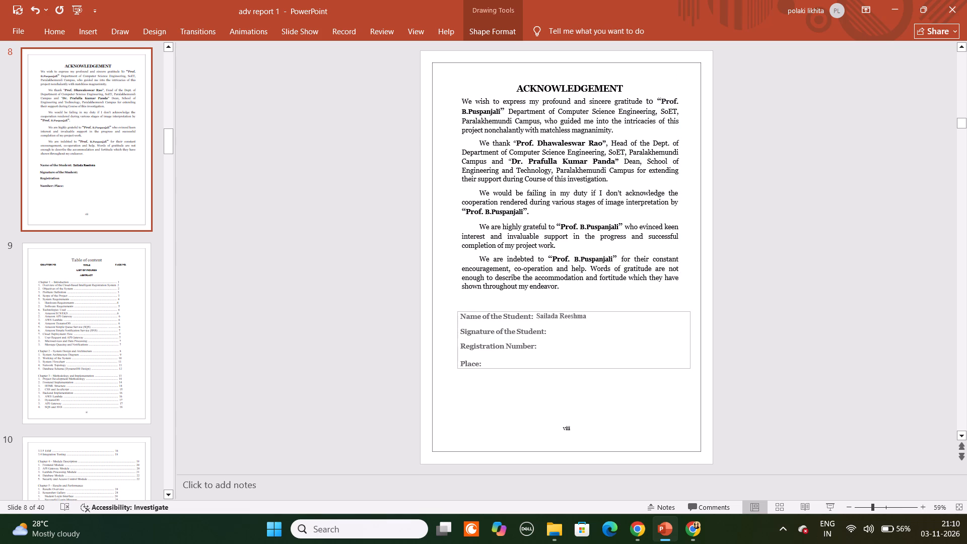
drag(691, 339, 692, 339)
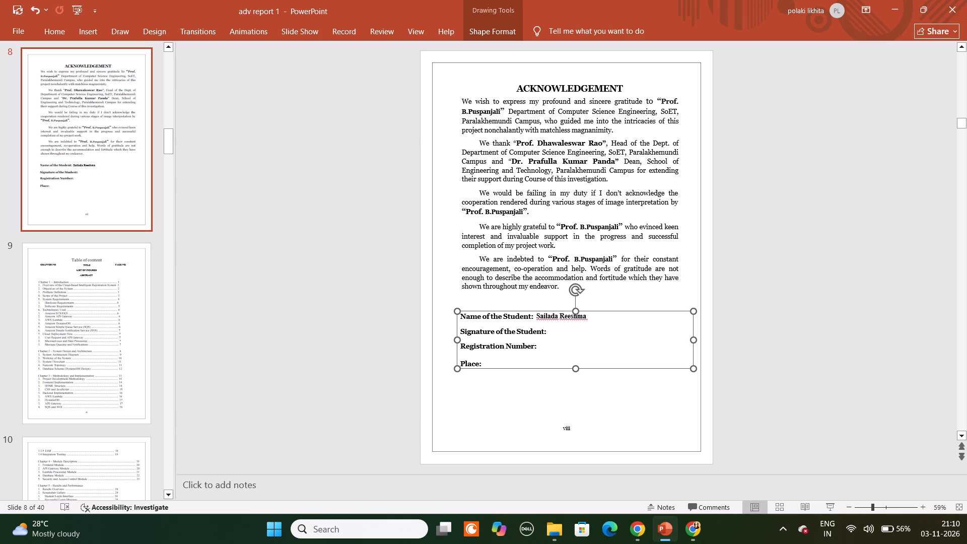
Move the student details text box slightly up and to the left on the Acknowledgement page, and leave it.
click(497, 310)
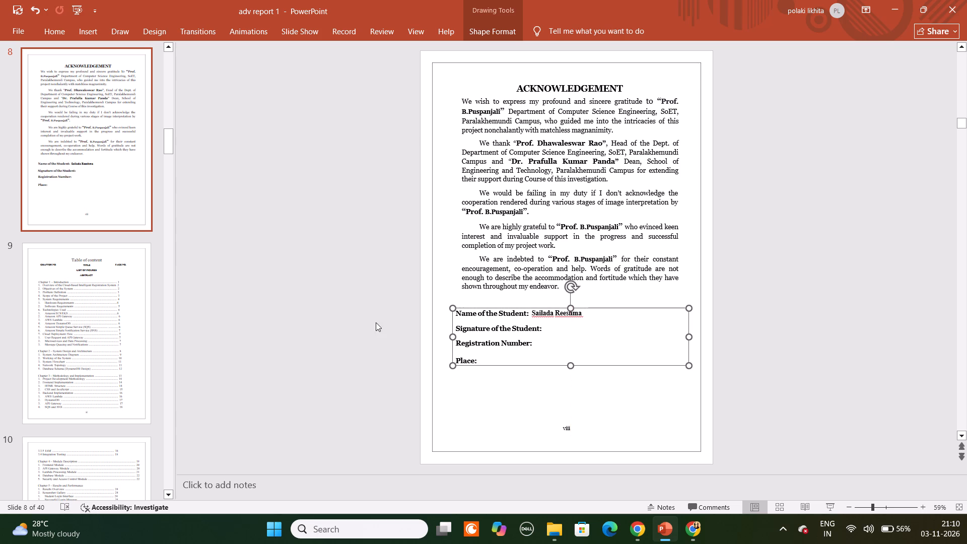
click(334, 333)
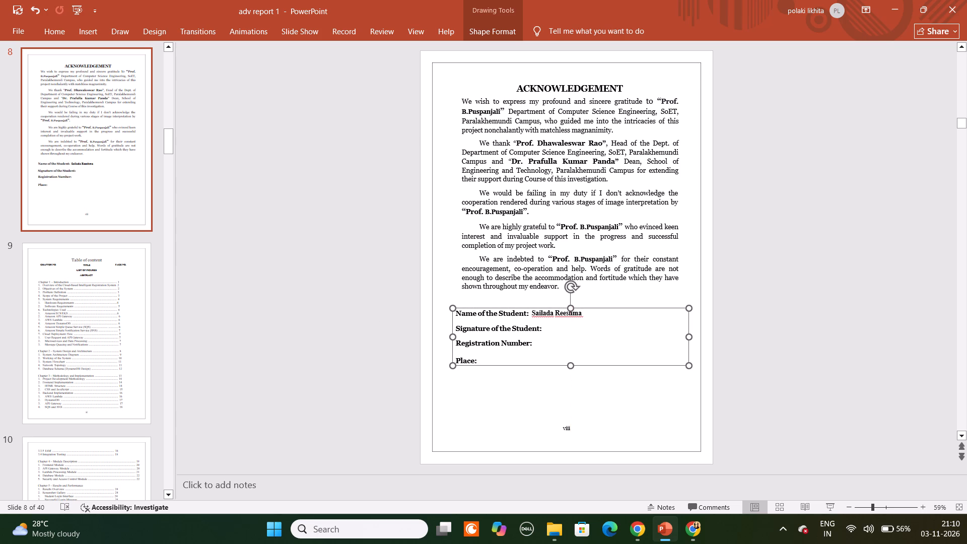
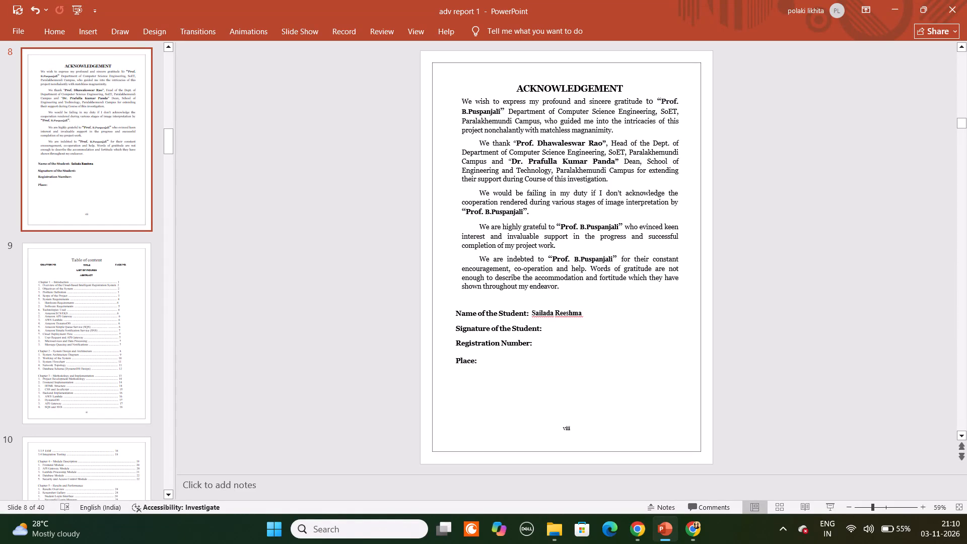
Shorten "Number" to "No" in the "Registration Number:" label of the Acknowledgement's student details block.
click(528, 345)
key(BackSpace)
key(BackSpace)
key(BackSpace)
key(BackSpace)
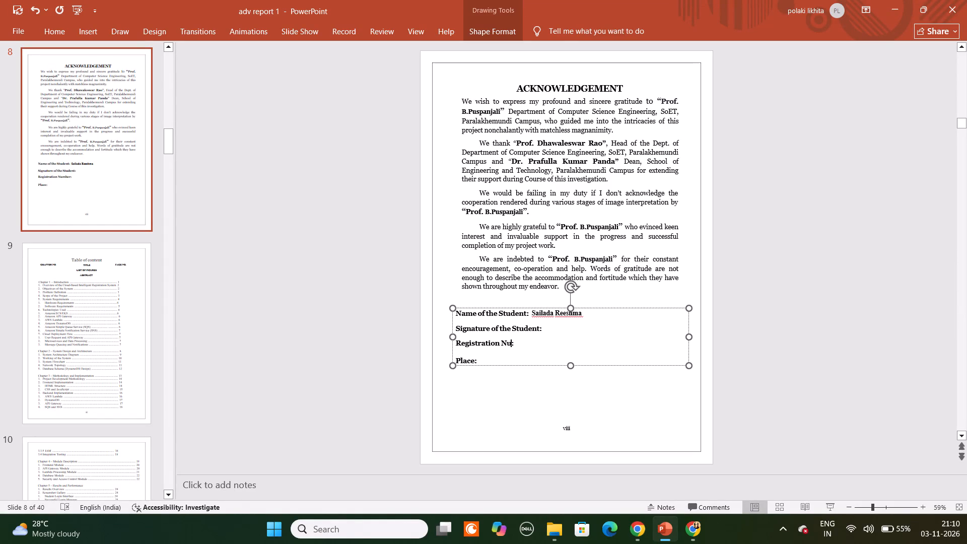
key(BackSpace)
key(0)
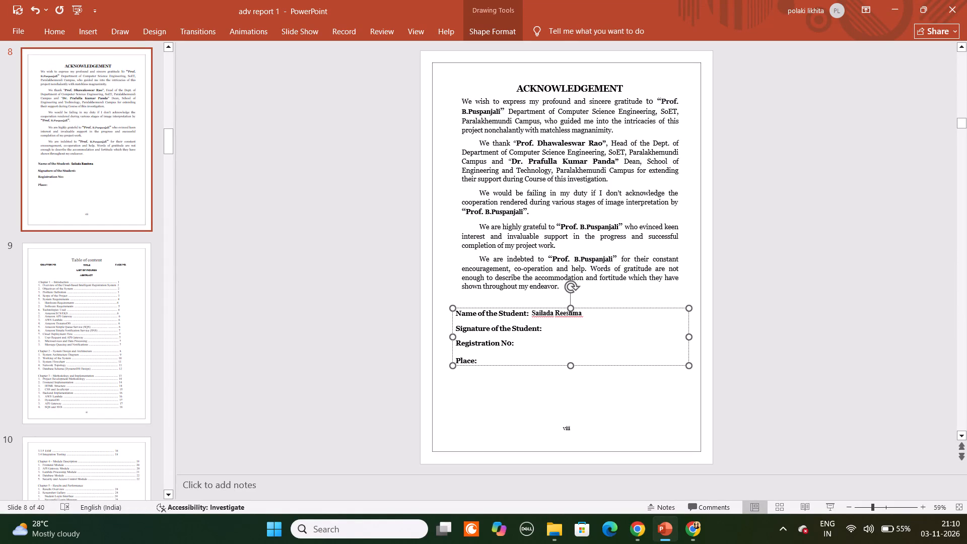
Add a "Date:" line below "Place:" in the Acknowledgement's student details block.
click(479, 360)
key(Return)
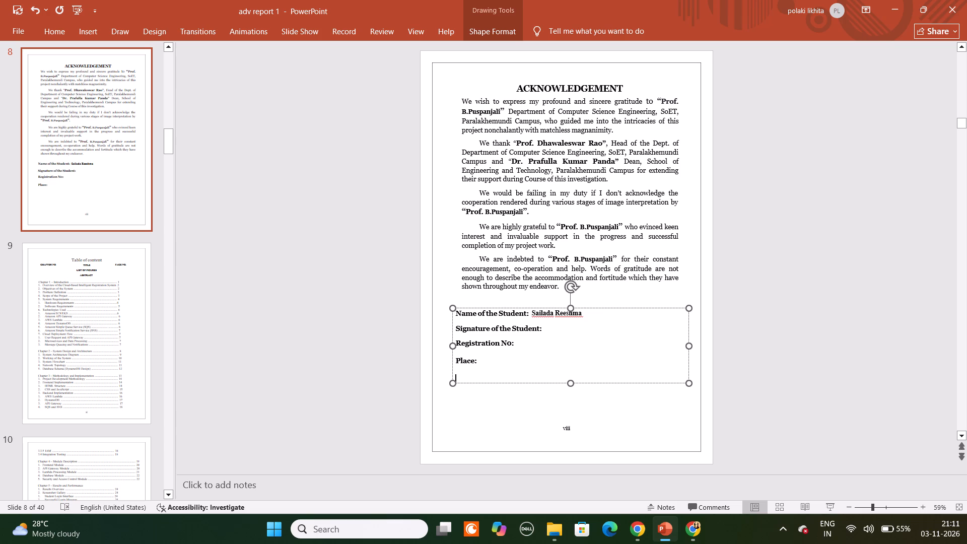
text(Date)
key(shift+colon)
click(399, 358)
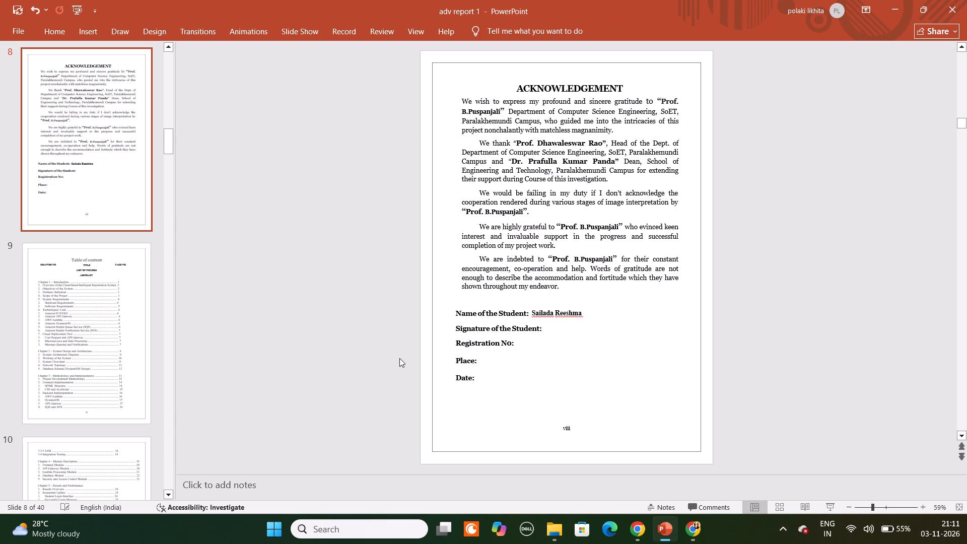
Delete the student's name after the "Name of the Student:" label on the Acknowledgement page, leaving the label in place.
click(583, 312)
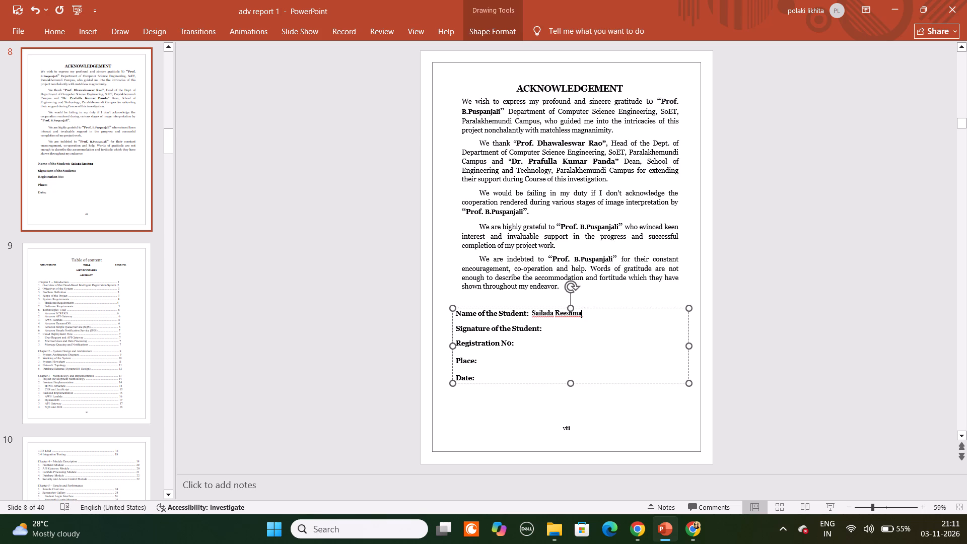
key(BackSpace)
key(BackSpace)
key(BackSpace)
key(BackSpace)
key(BackSpace)
key(BackSpace)
key(BackSpace)
key(BackSpace)
key(BackSpace)
key(BackSpace)
key(BackSpace)
key(BackSpace)
key(BackSpace)
key(BackSpace)
key(BackSpace)
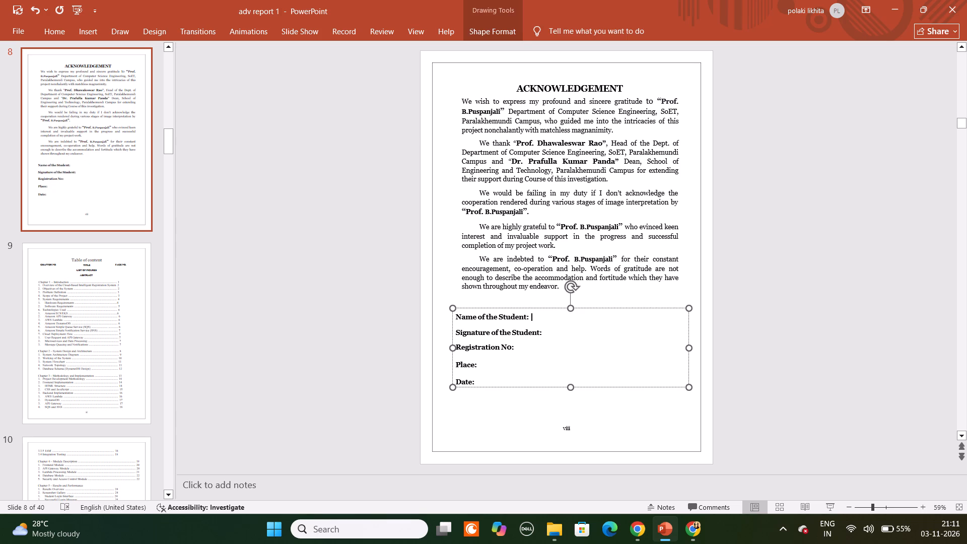
click(353, 301)
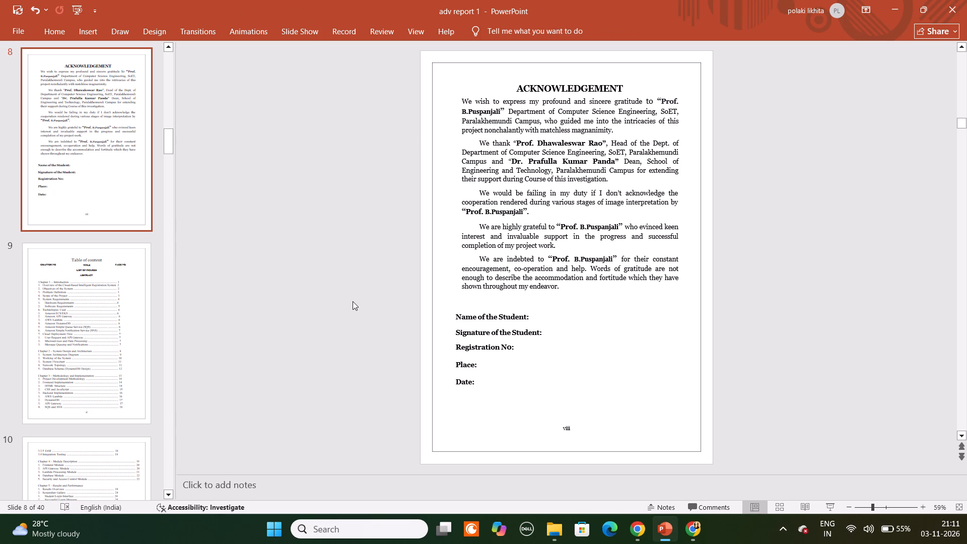